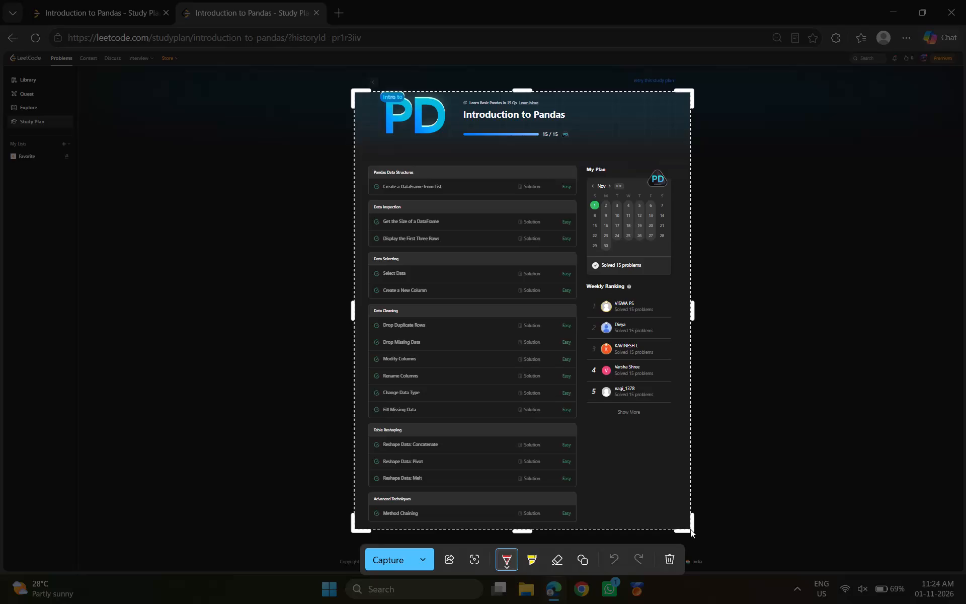
# Capture the selected screen area showing the completed Introduction to Pandas study plan.
pyautogui.hotkey('ctrl', 'Return')
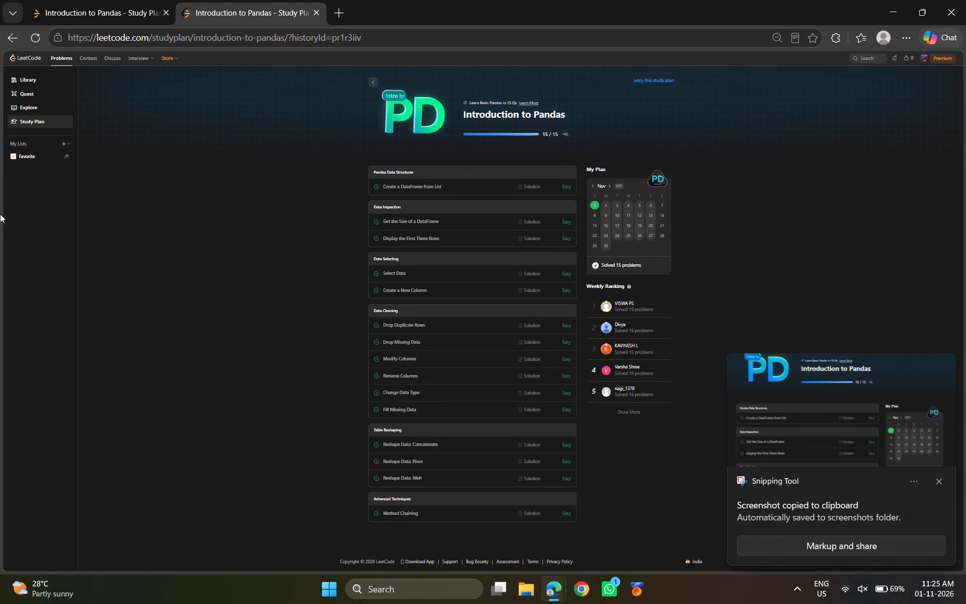
# Open the Introduction to Pandas badge from the LeetCode profile and generate its image.
pyautogui.click(921, 56)
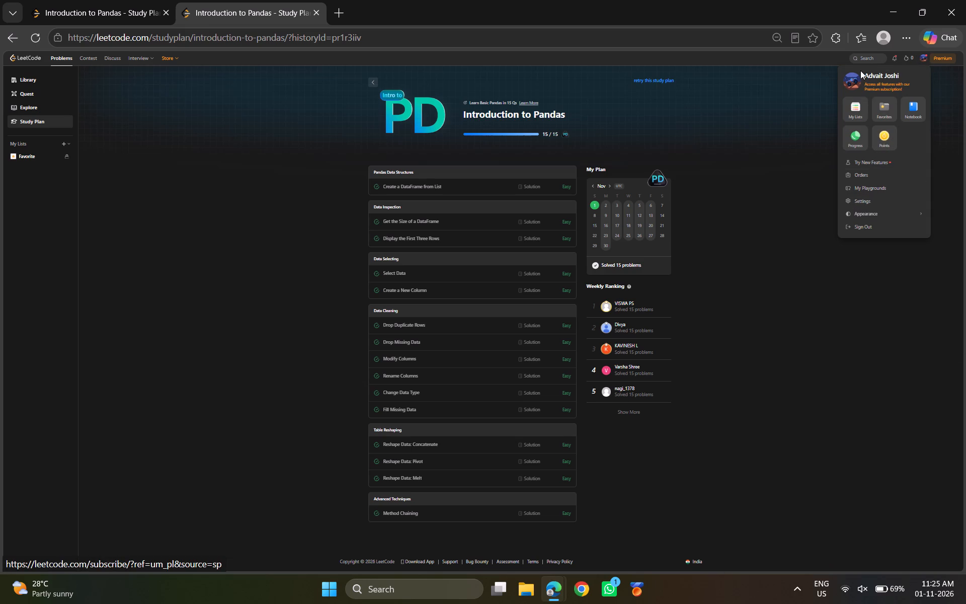
pyautogui.click(852, 79)
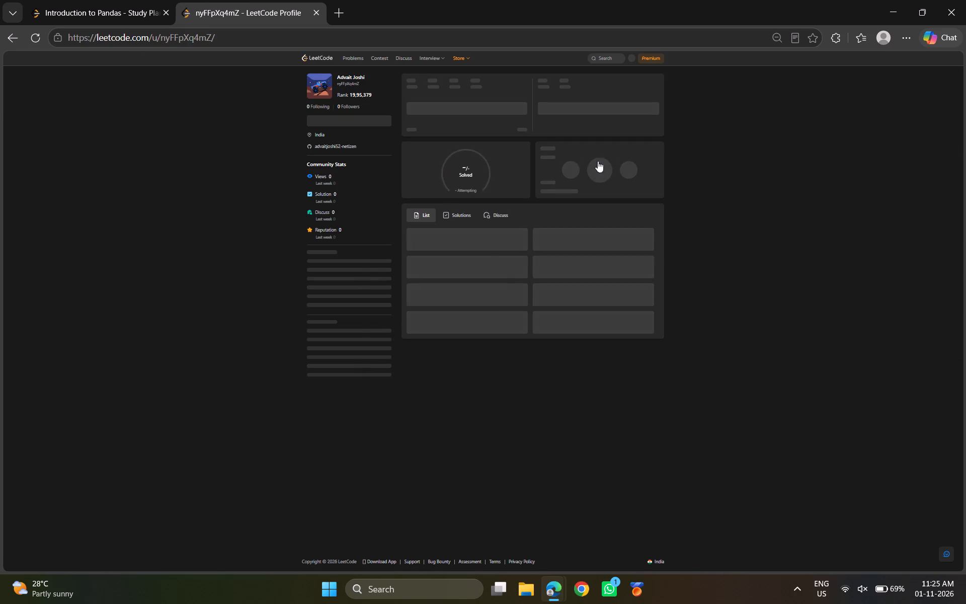
pyautogui.hotkey('ctrl', '0')
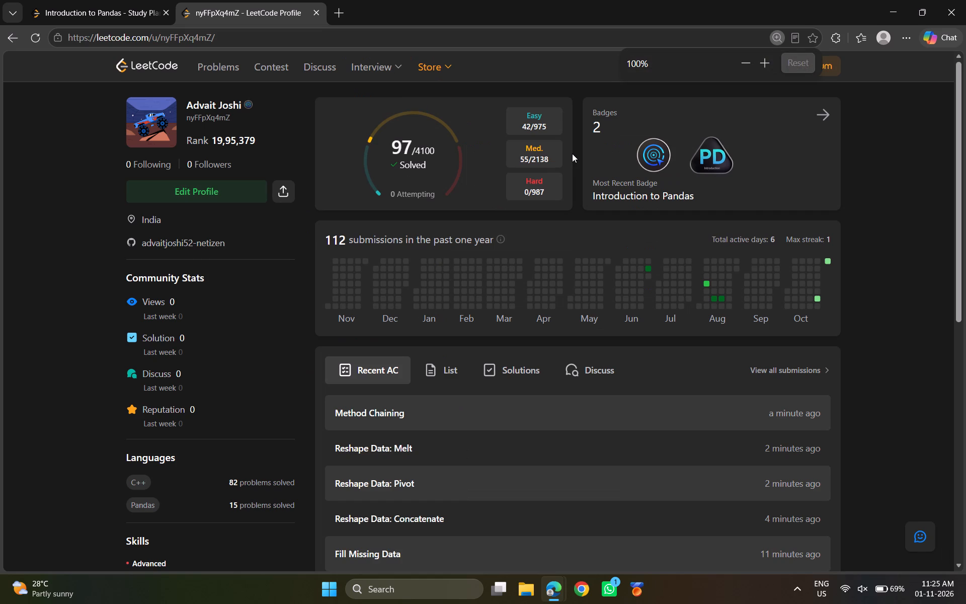
pyautogui.click(711, 160)
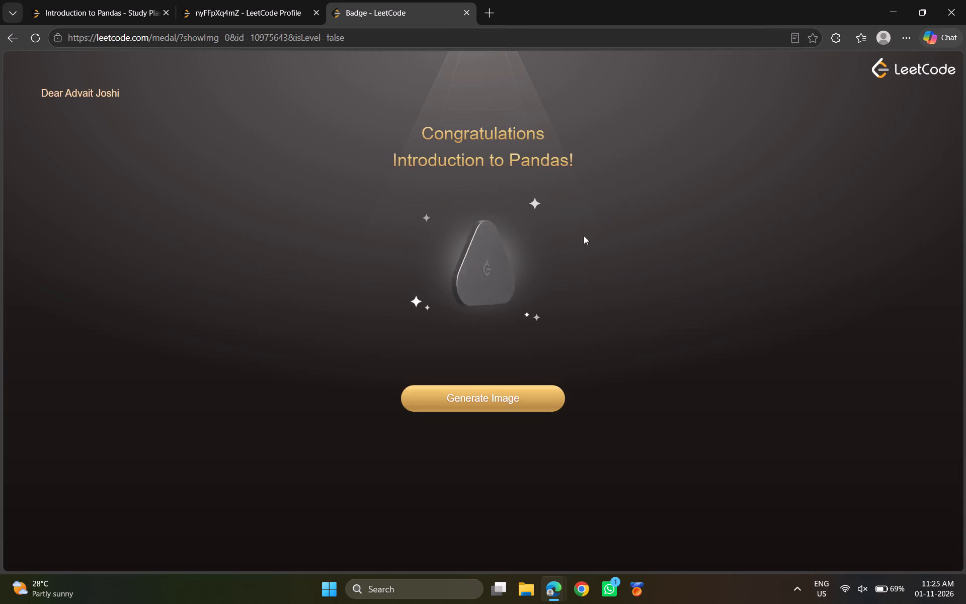
pyautogui.click(504, 395)
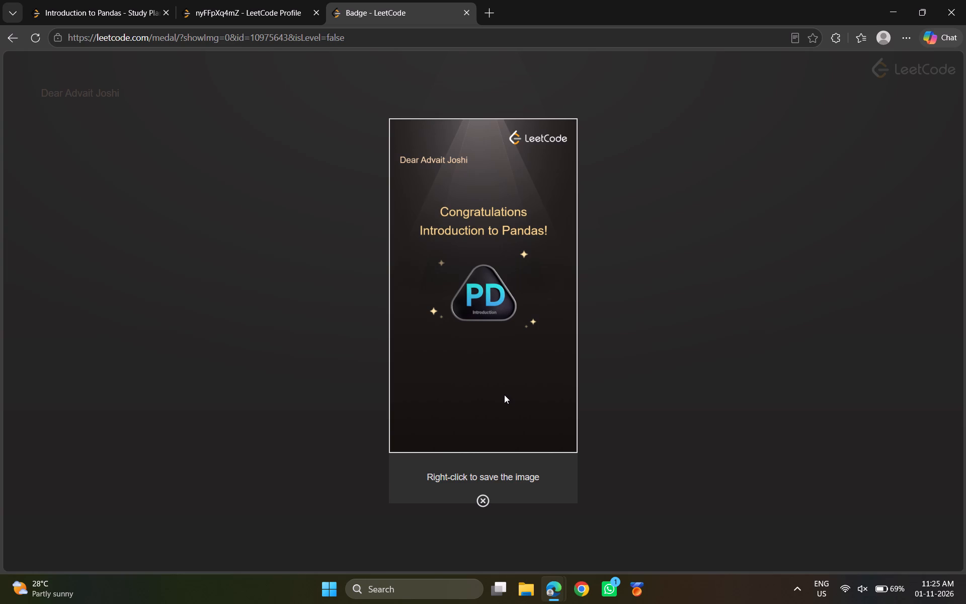
# Capture a rectangular screenshot of the generated Introduction to Pandas badge image.
pyautogui.press('Print')
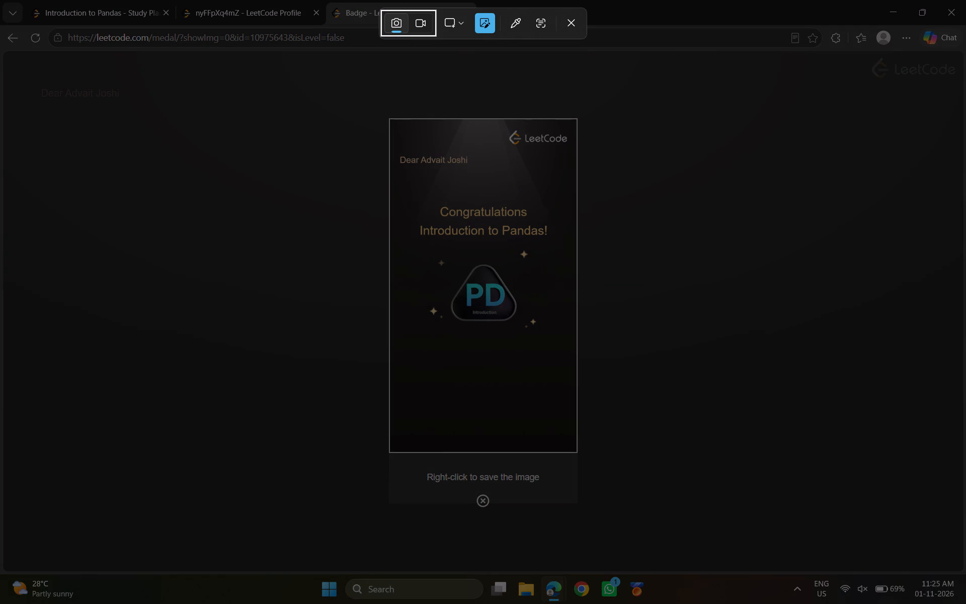
pyautogui.moveTo(387, 114); pyautogui.dragTo(417, 143)
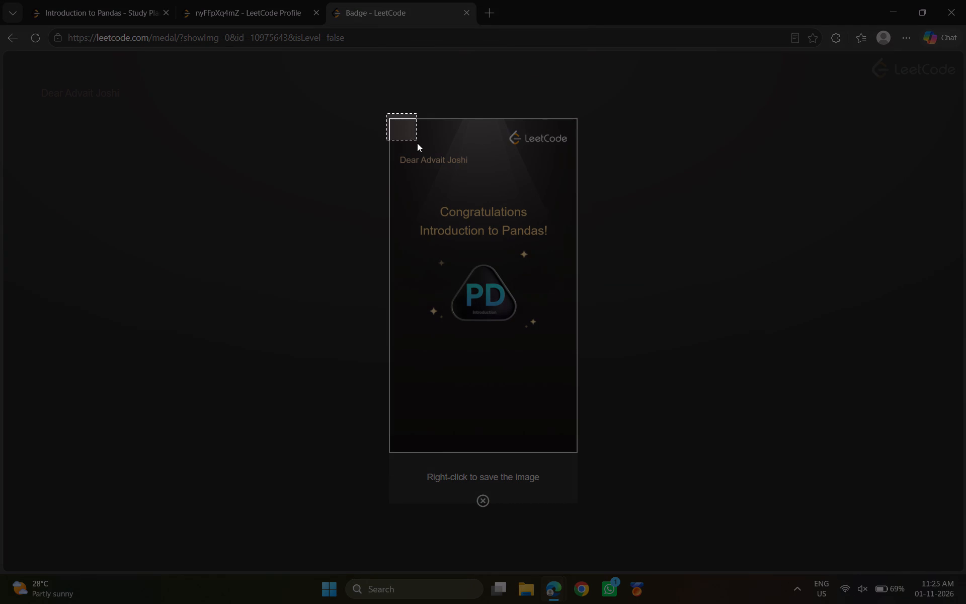
pyautogui.moveTo(417, 143); pyautogui.dragTo(588, 459)
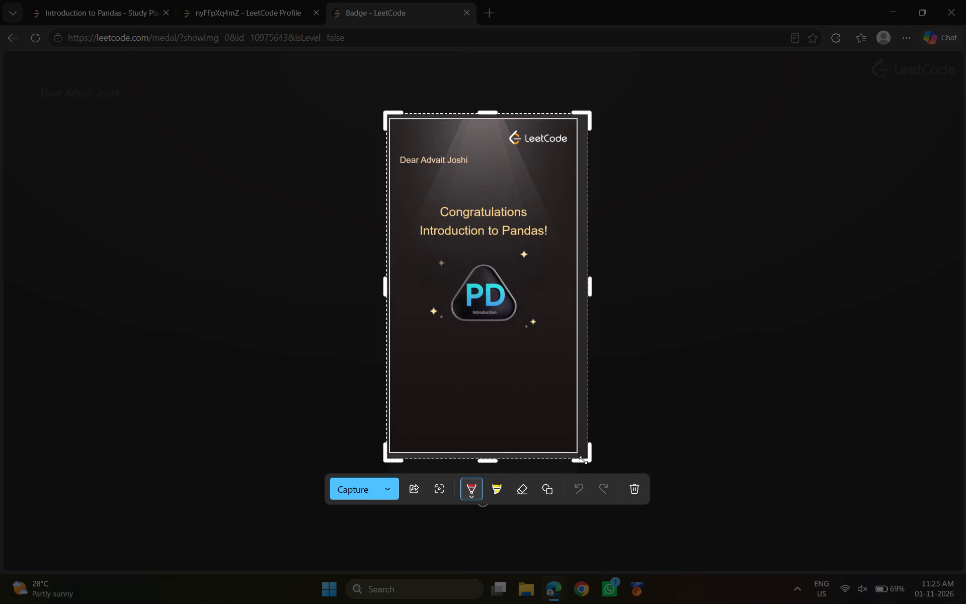
pyautogui.hotkey('ctrl', 'Return')
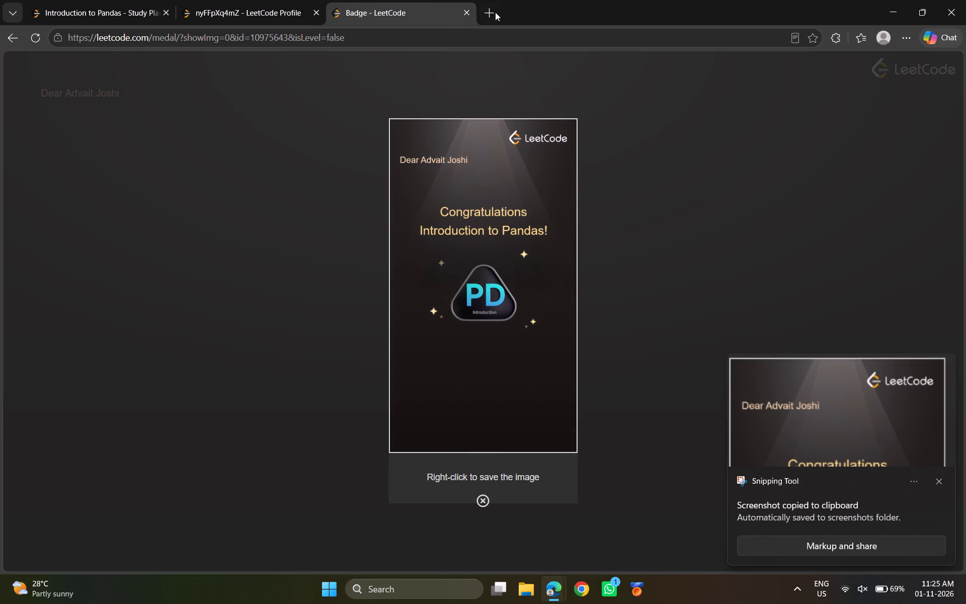
# Close the badge, profile and study plan pages of LeetCode.
pyautogui.click(469, 10)
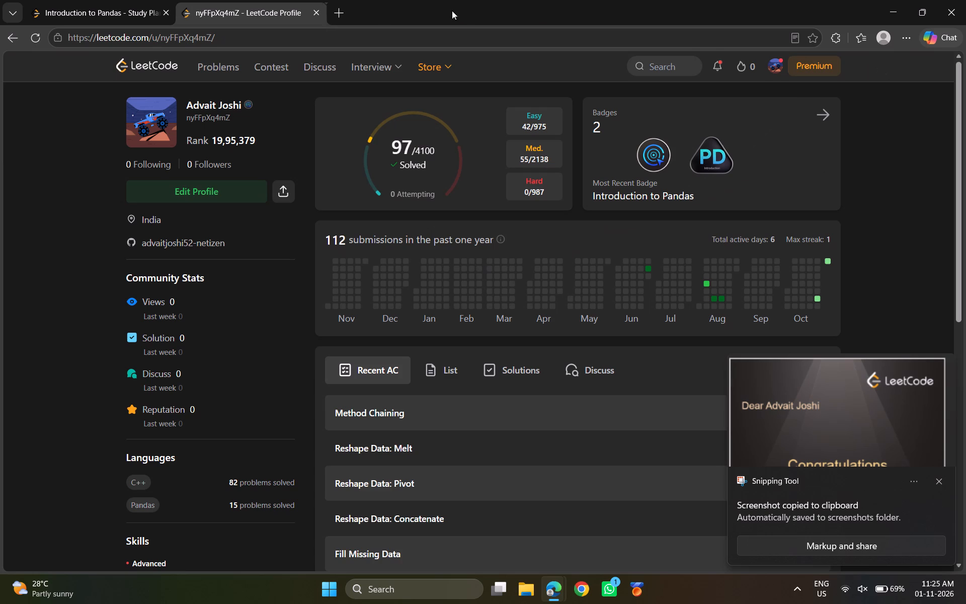
pyautogui.click(315, 10)
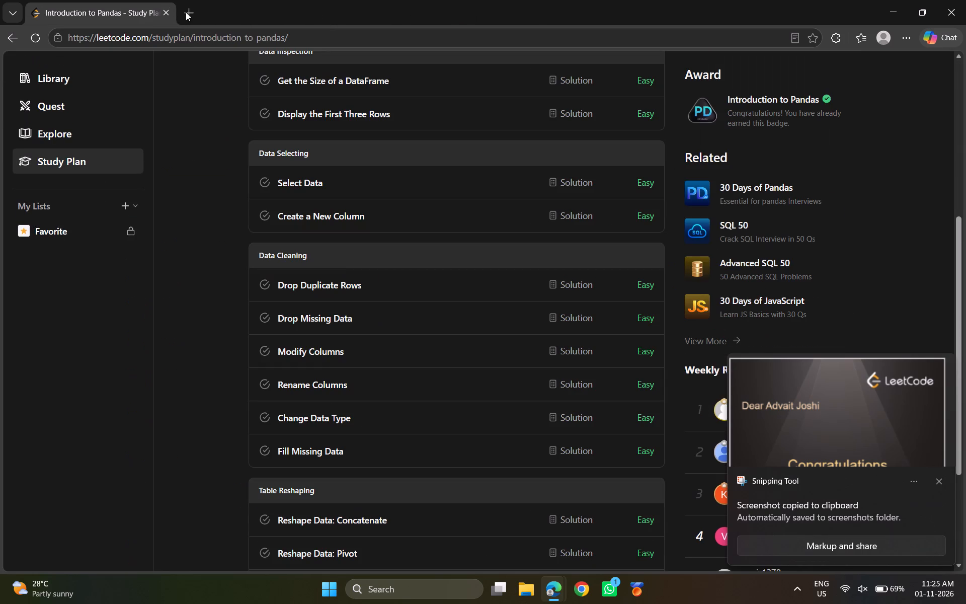
pyautogui.click(169, 12)
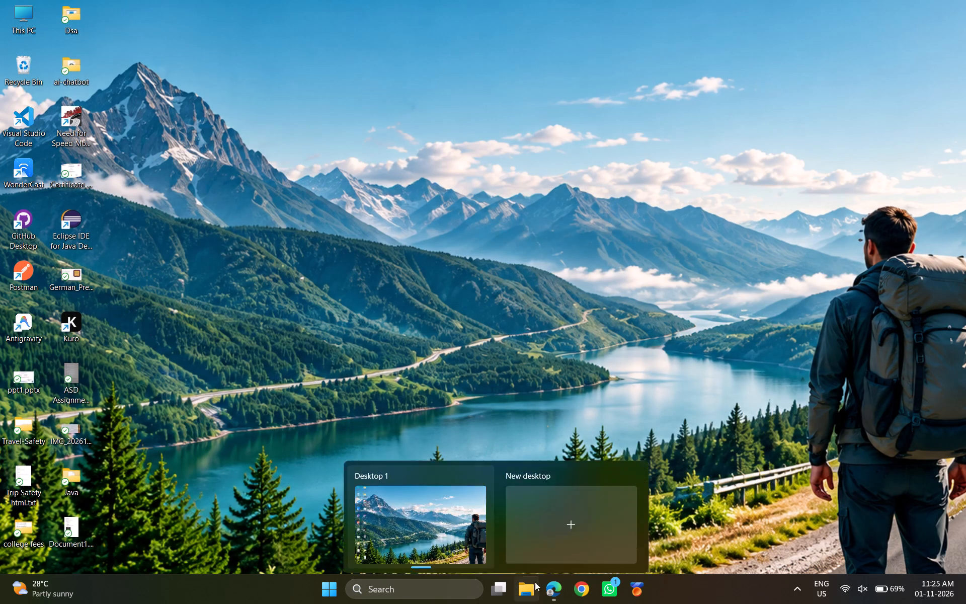
# Check the reloaded JAVA course page, My Program Progress and the university student dashboard in the other browser window.
pyautogui.click(543, 575)
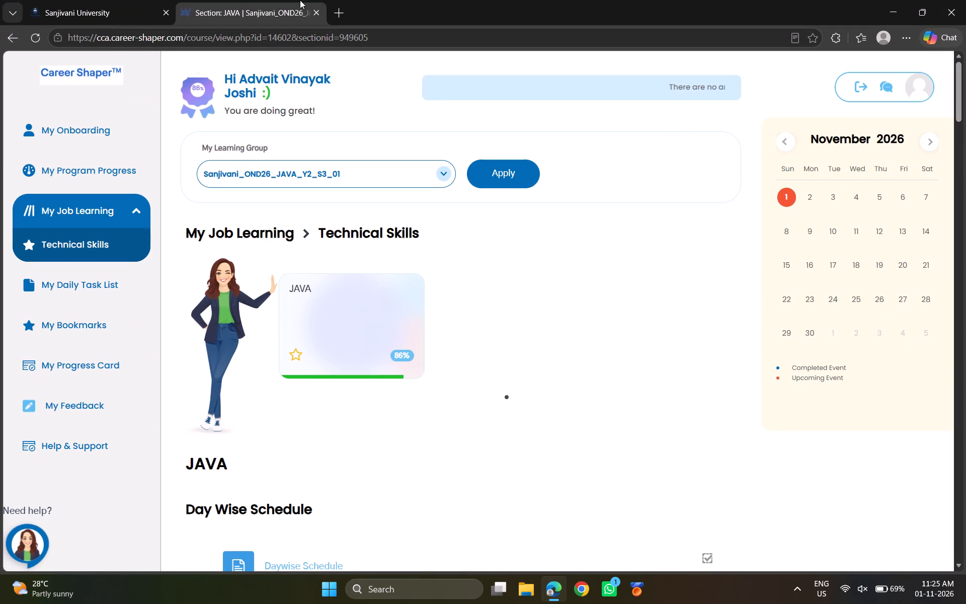
pyautogui.press('F5')
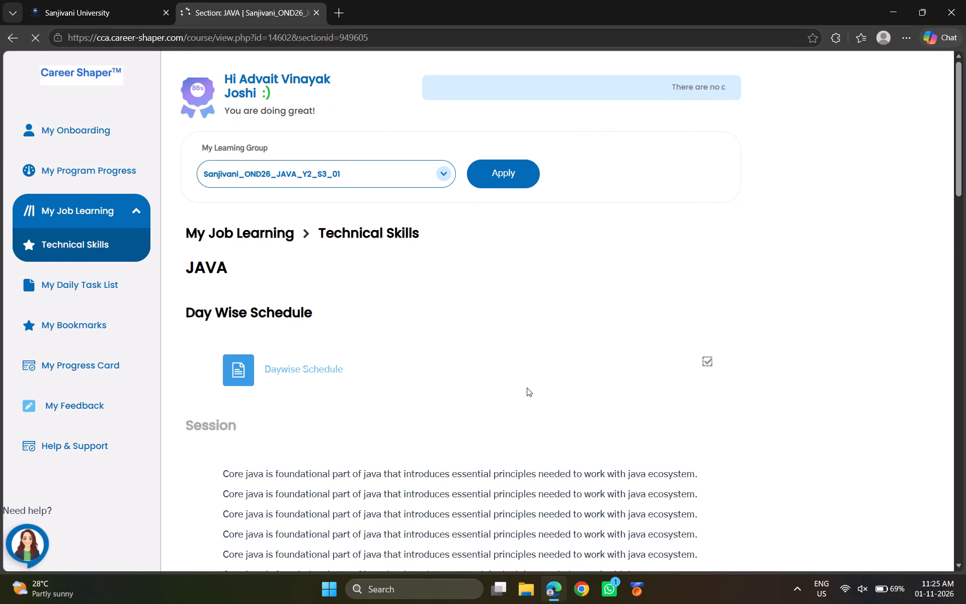
pyautogui.scroll(-1, 523, 392)
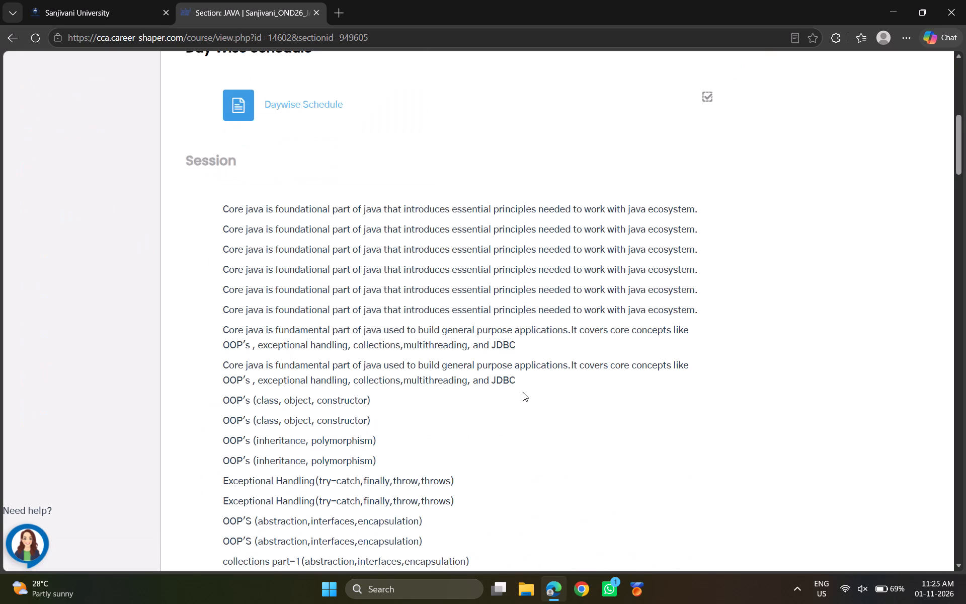
pyautogui.scroll(1, 523, 392)
pyautogui.click(75, 175)
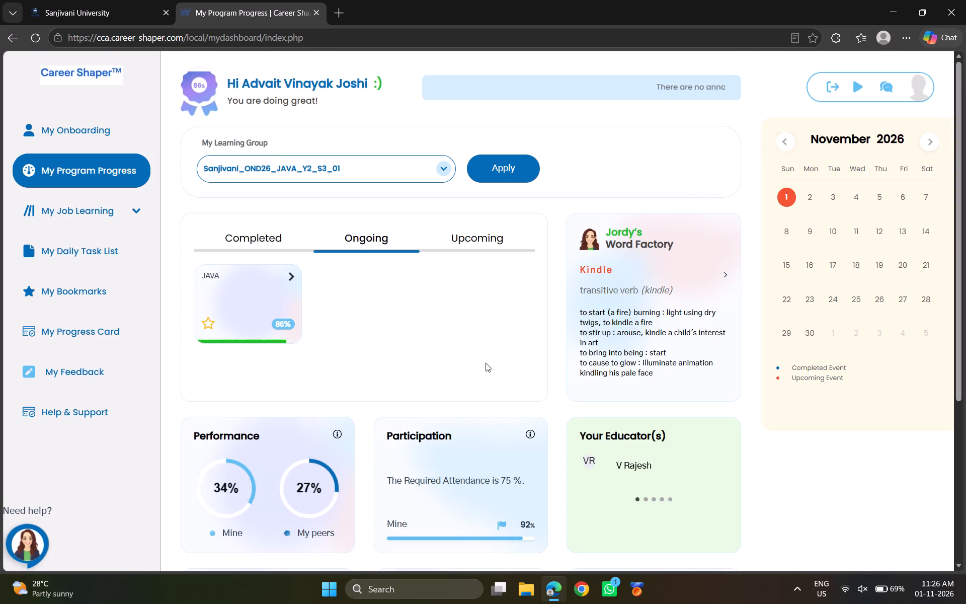
pyautogui.click(111, 0)
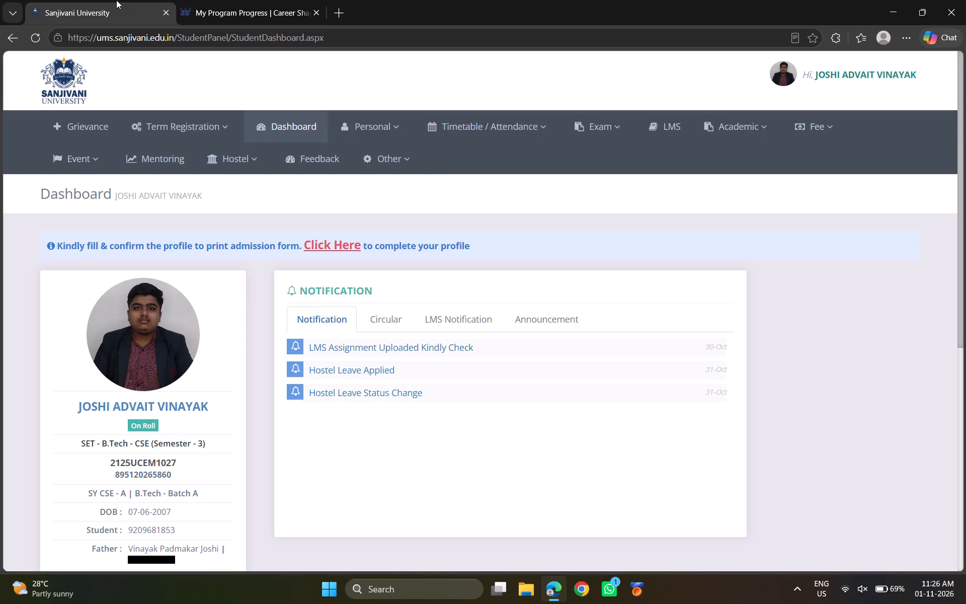
pyautogui.click(880, 410)
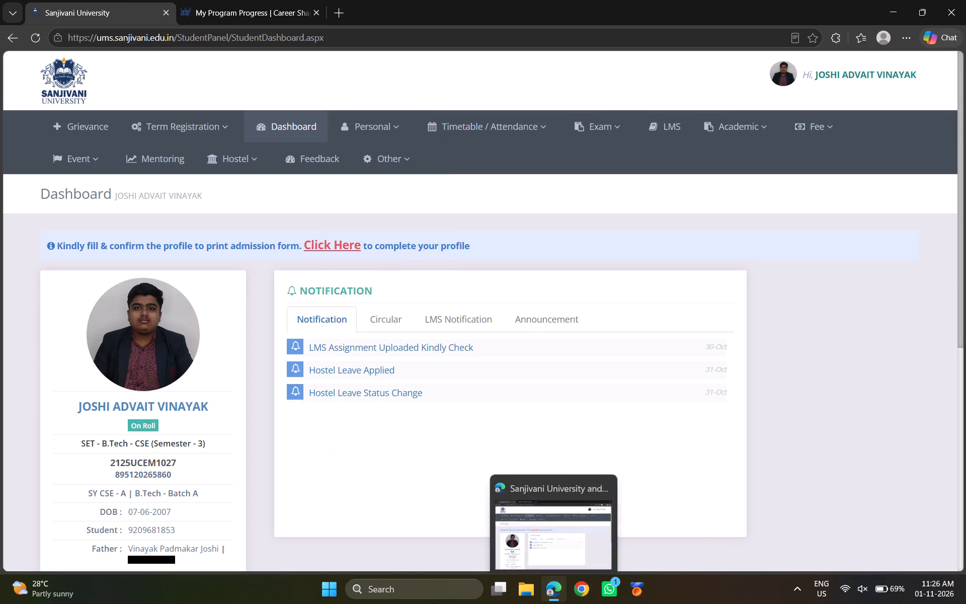
# Switch to Word and open the recent Document1.docx stored in the OneDrive Desktop folder.
pyautogui.click(409, 592)
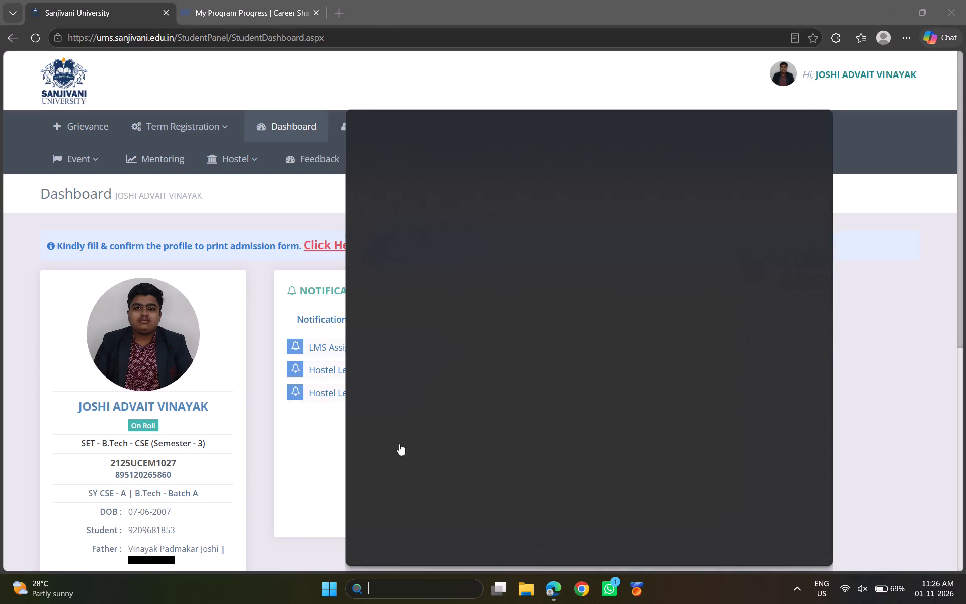
pyautogui.click(491, 267)
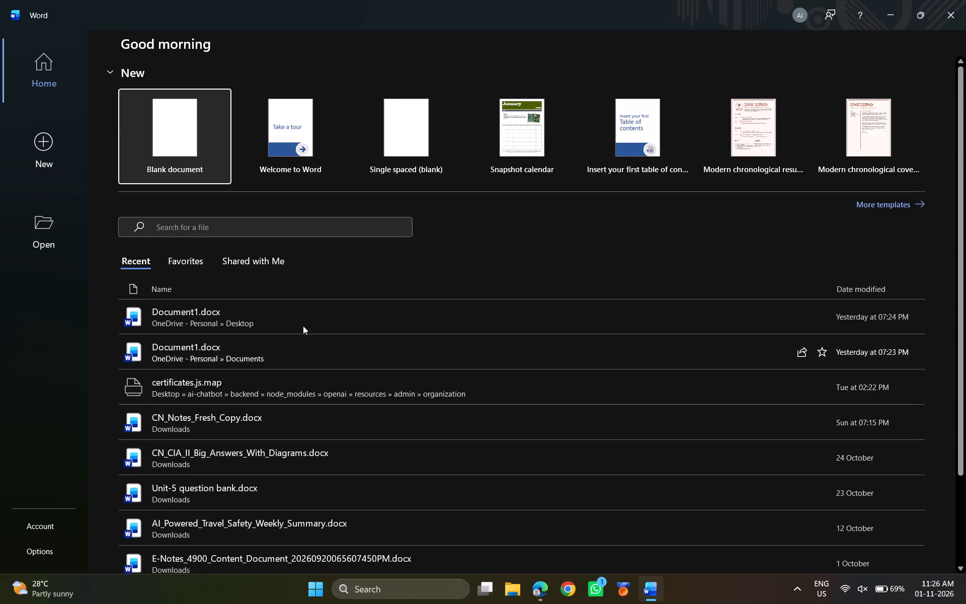
pyautogui.click(303, 326)
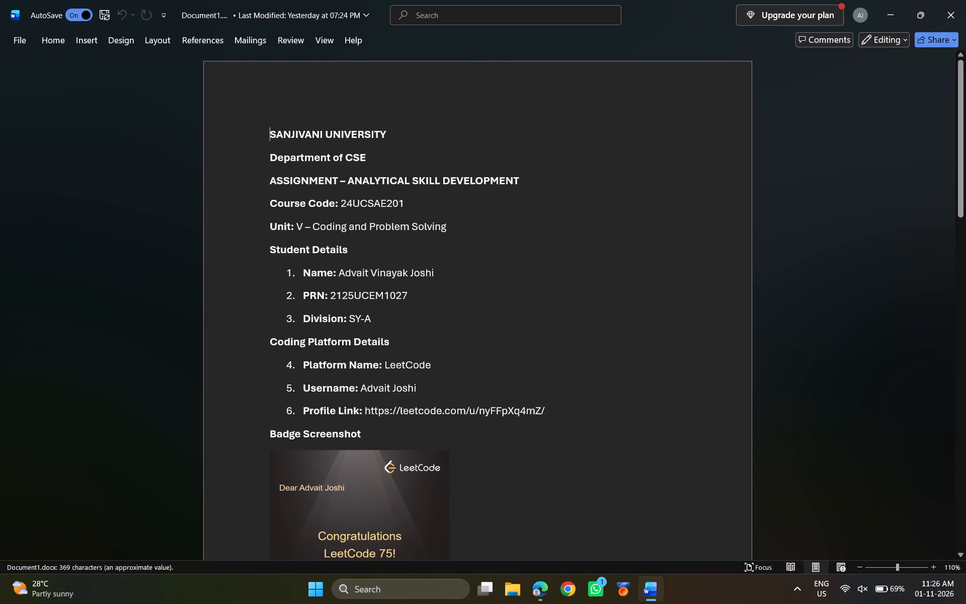
# Delete the LeetCode 75 badge picture under the Badge Screenshot heading.
pyautogui.middleClick(625, 354)
pyautogui.click(615, 406)
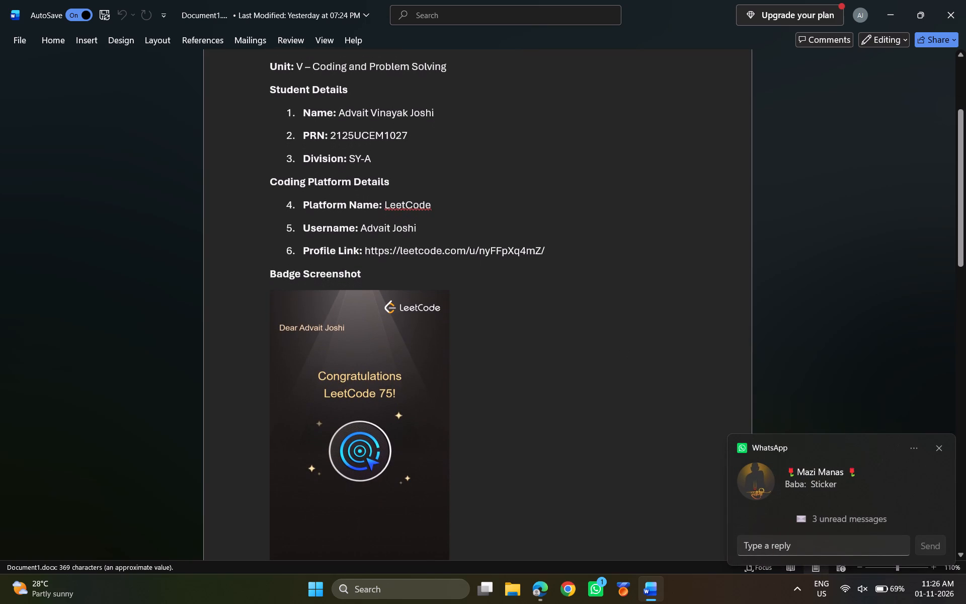
pyautogui.click(939, 449)
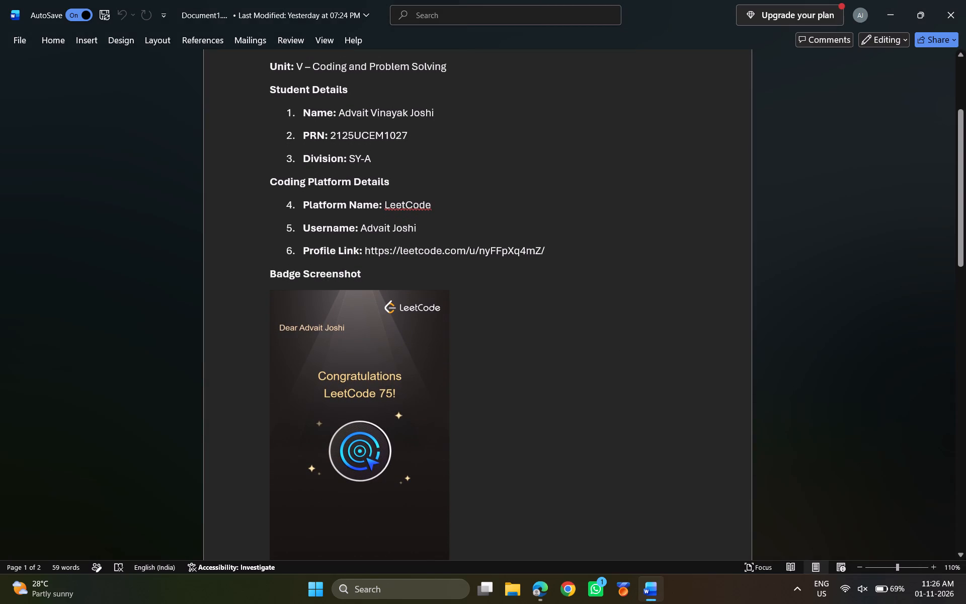
pyautogui.middleClick(594, 344)
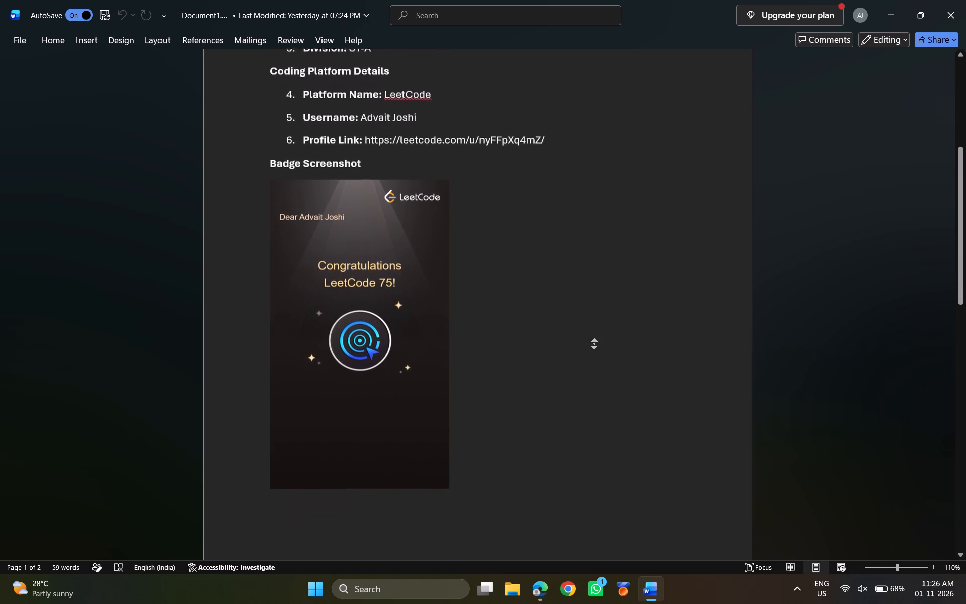
pyautogui.moveTo(606, 401); pyautogui.dragTo(601, 379)
pyautogui.click(378, 311)
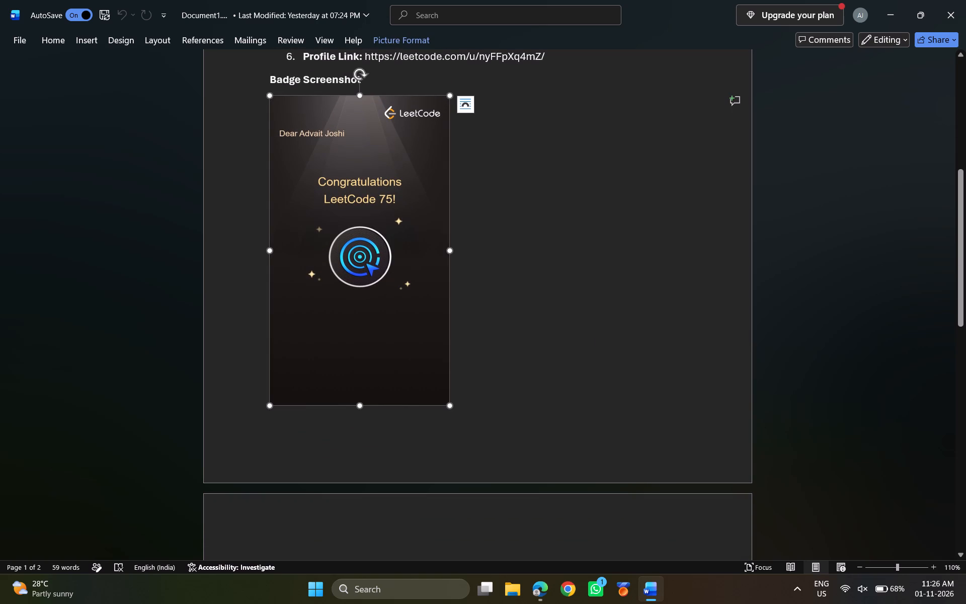
pyautogui.click(817, 269)
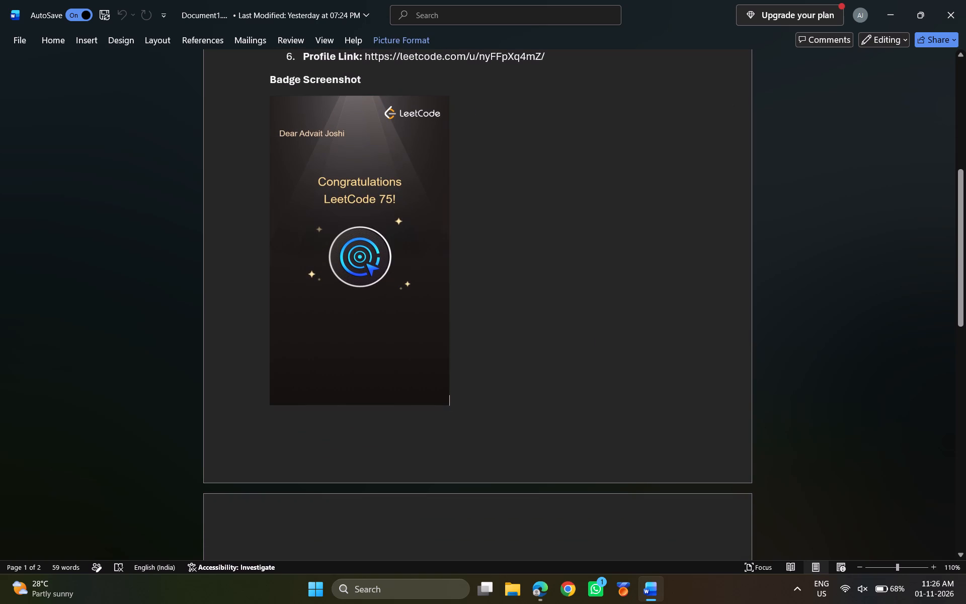
pyautogui.click(599, 258)
pyautogui.click(379, 272)
pyautogui.press('Delete')
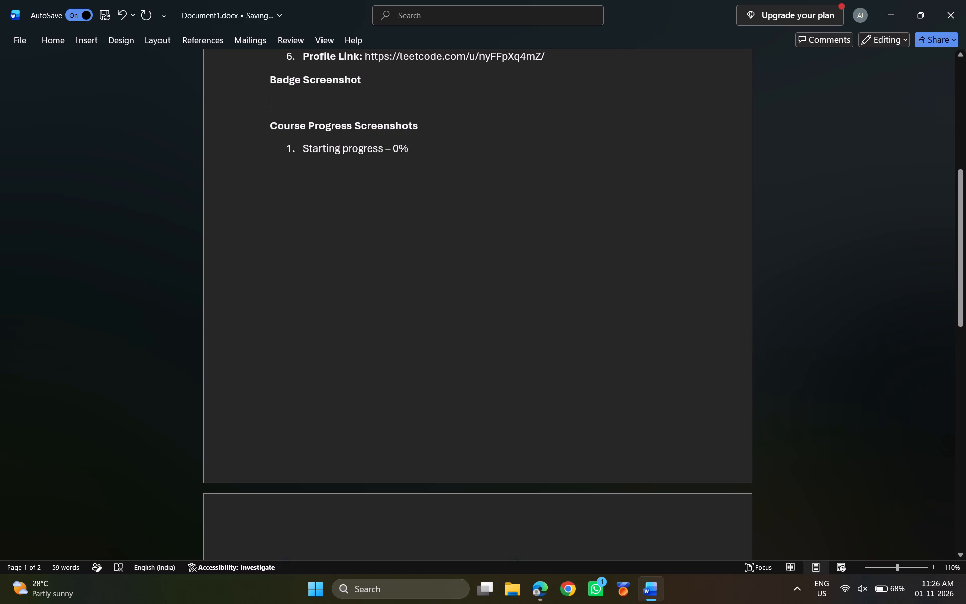
# Insert Screenshot 2026-11-01 112537.png from the OneDrive Pictures Screenshots folder under the Badge Screenshot heading.
pyautogui.click(89, 44)
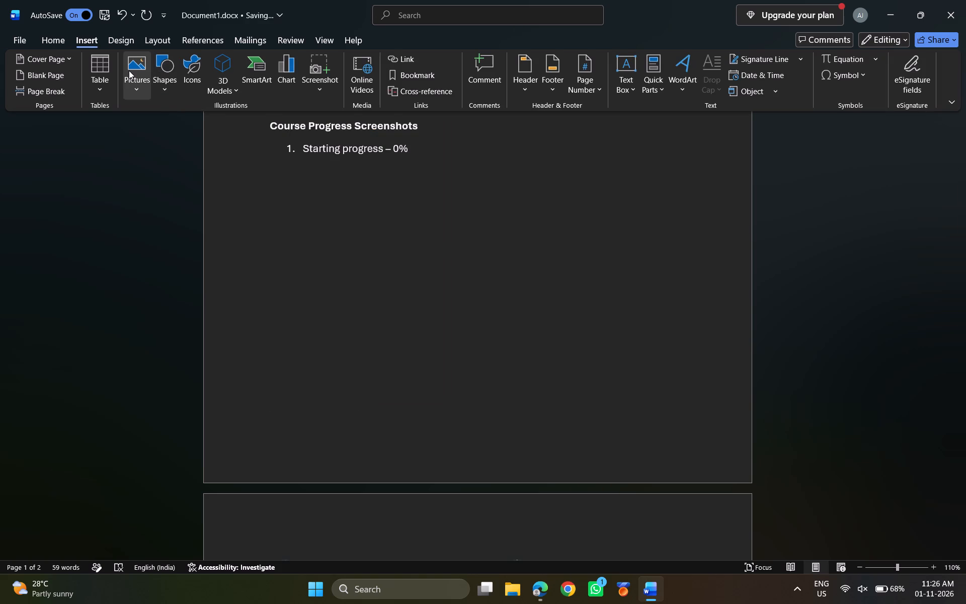
pyautogui.click(129, 70)
pyautogui.click(174, 129)
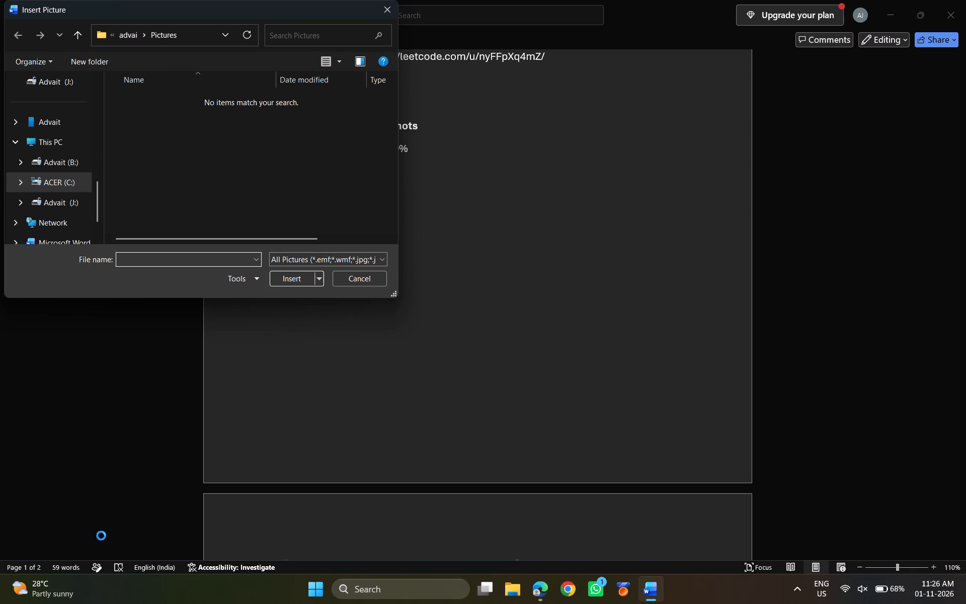
pyautogui.scroll(-1, 62, 196)
pyautogui.scroll(2, 62, 196)
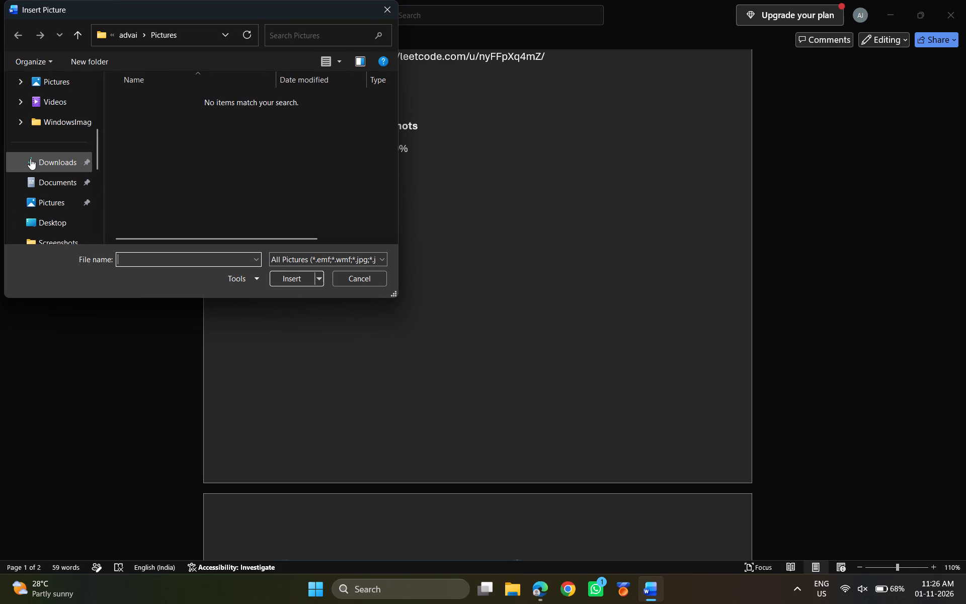
pyautogui.scroll(6, 30, 159)
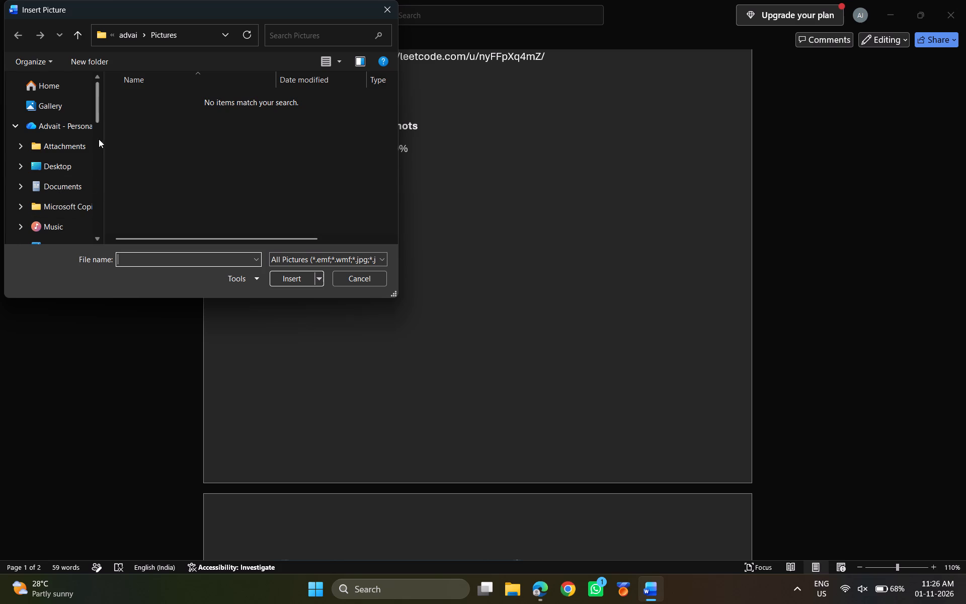
pyautogui.moveTo(99, 118); pyautogui.dragTo(101, 142)
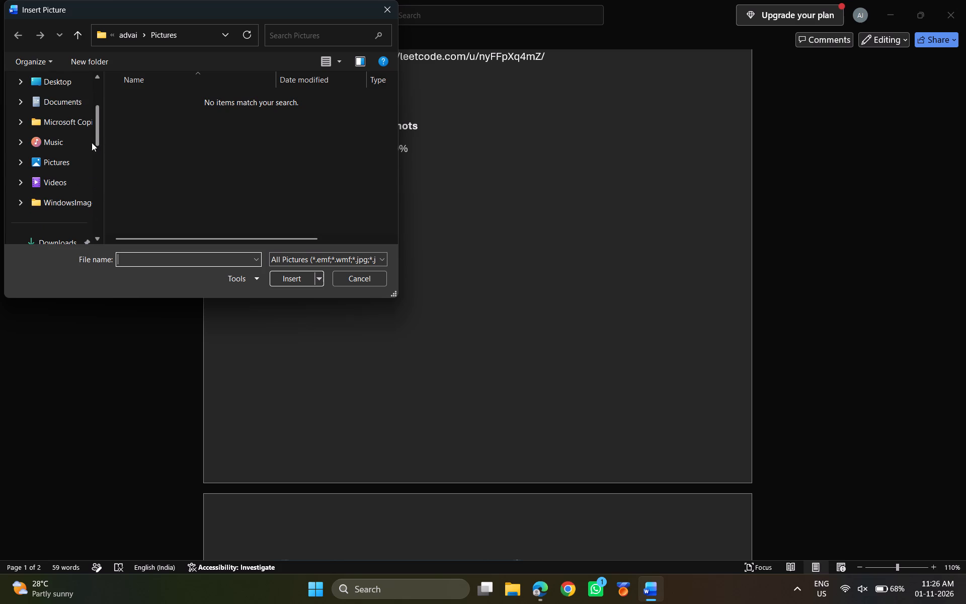
pyautogui.click(51, 153)
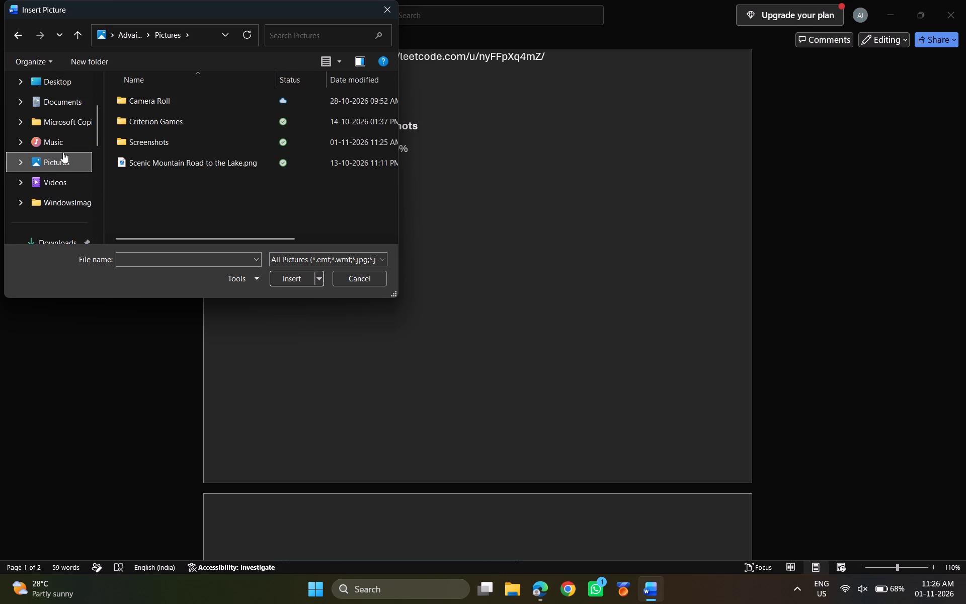
pyautogui.doubleClick(202, 102)
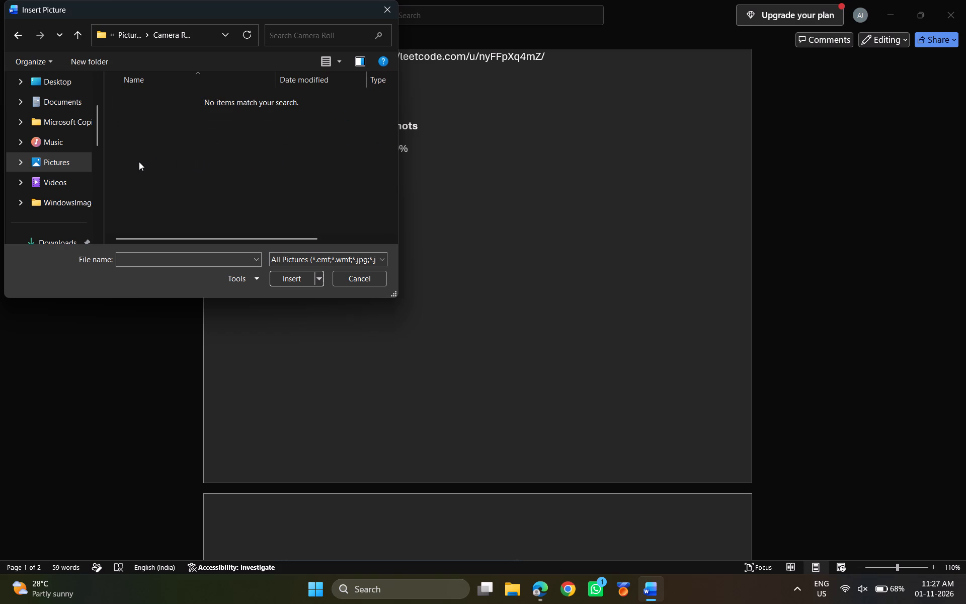
pyautogui.click(128, 39)
pyautogui.click(164, 143)
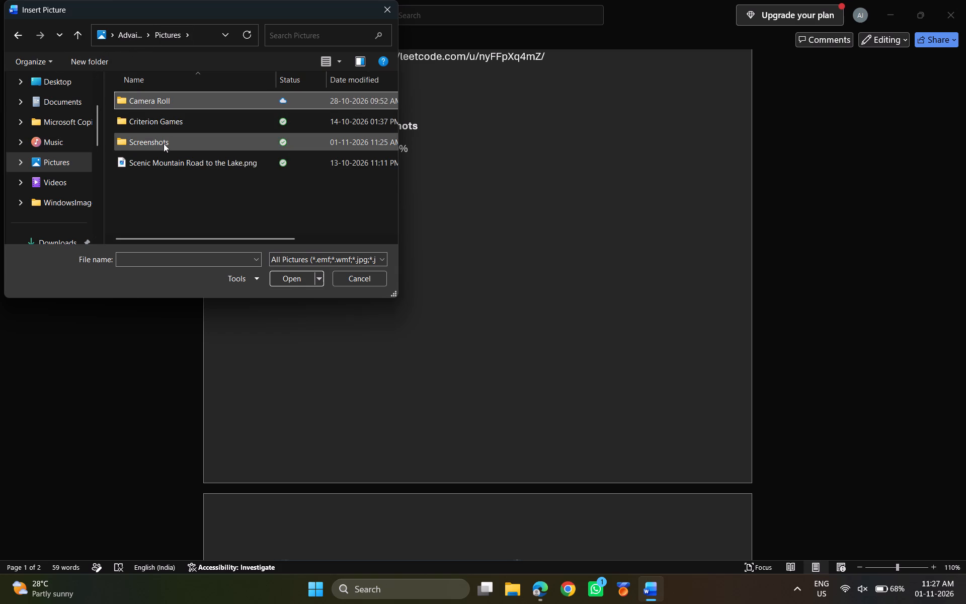
pyautogui.doubleClick(164, 143)
pyautogui.scroll(-9, 172, 144)
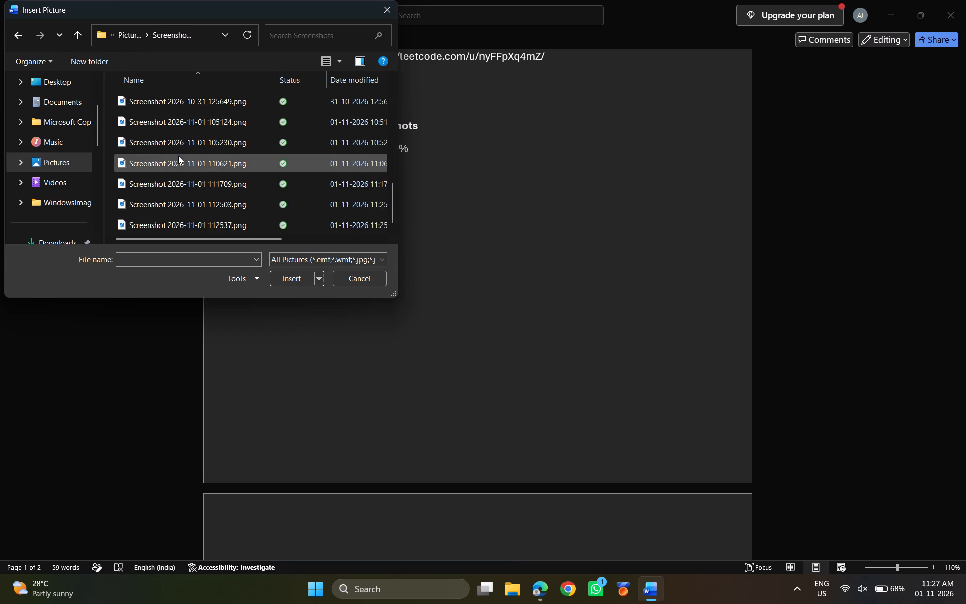
pyautogui.scroll(-6, 178, 156)
pyautogui.click(188, 220)
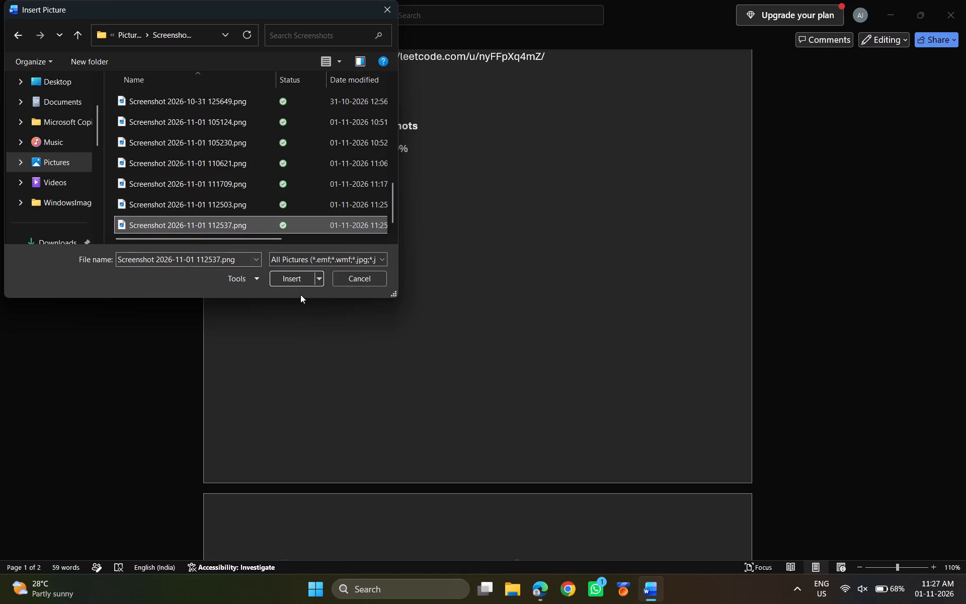
pyautogui.click(288, 281)
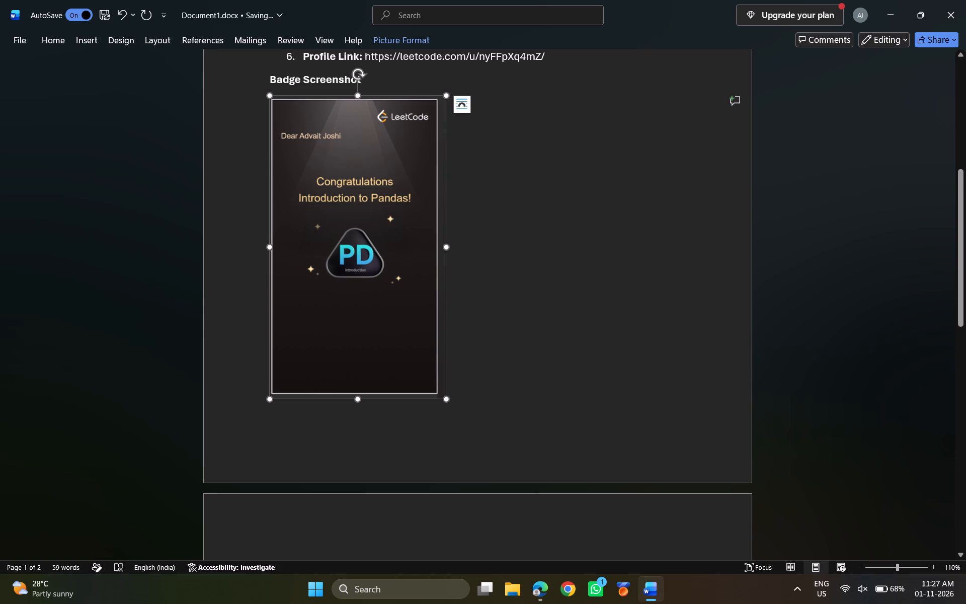
# Adjust the Introduction to Pandas badge picture's size, making it slightly wider while keeping nearly the same height.
pyautogui.moveTo(442, 247); pyautogui.dragTo(435, 247)
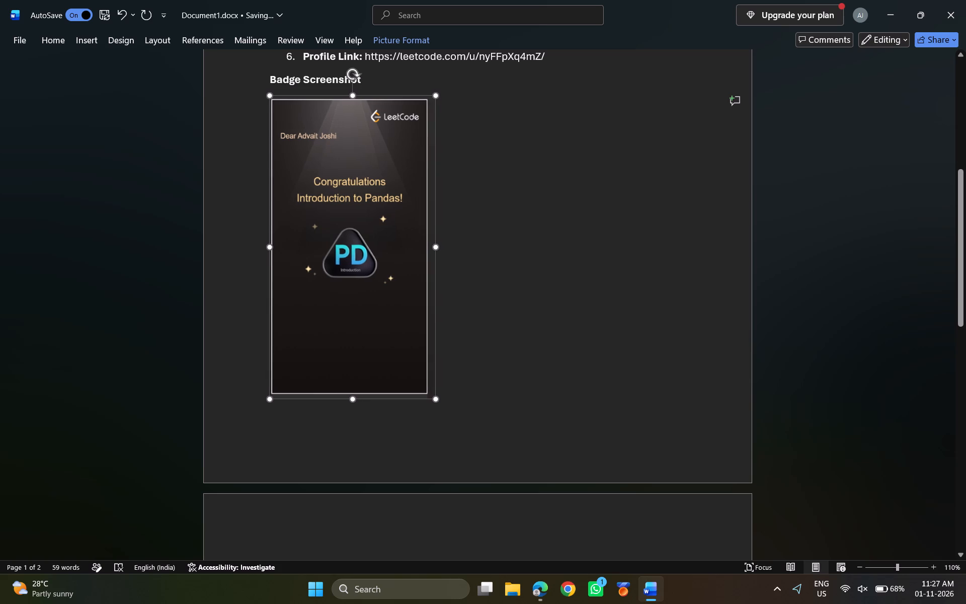
pyautogui.moveTo(435, 247); pyautogui.dragTo(431, 250)
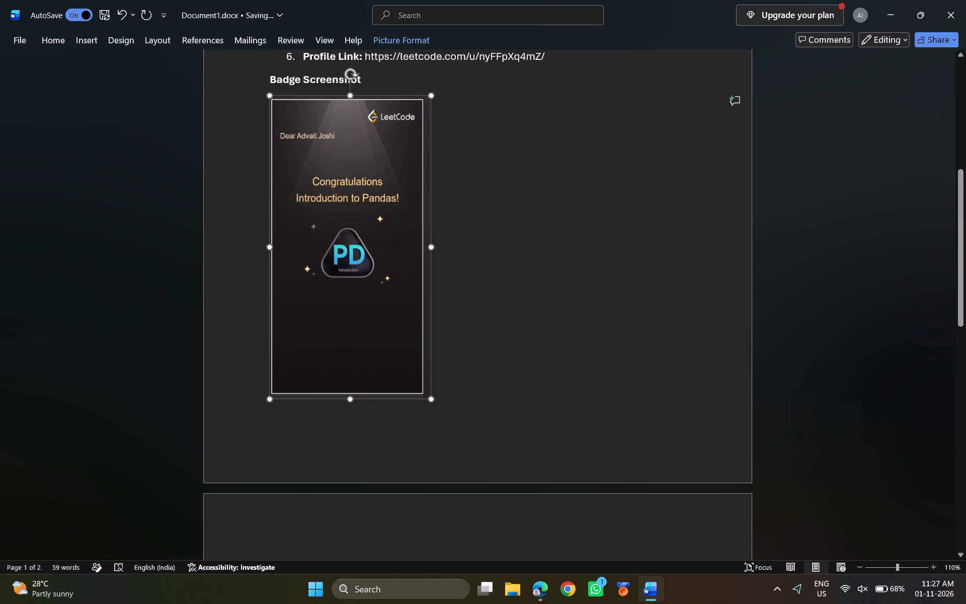
pyautogui.moveTo(431, 250); pyautogui.dragTo(429, 252)
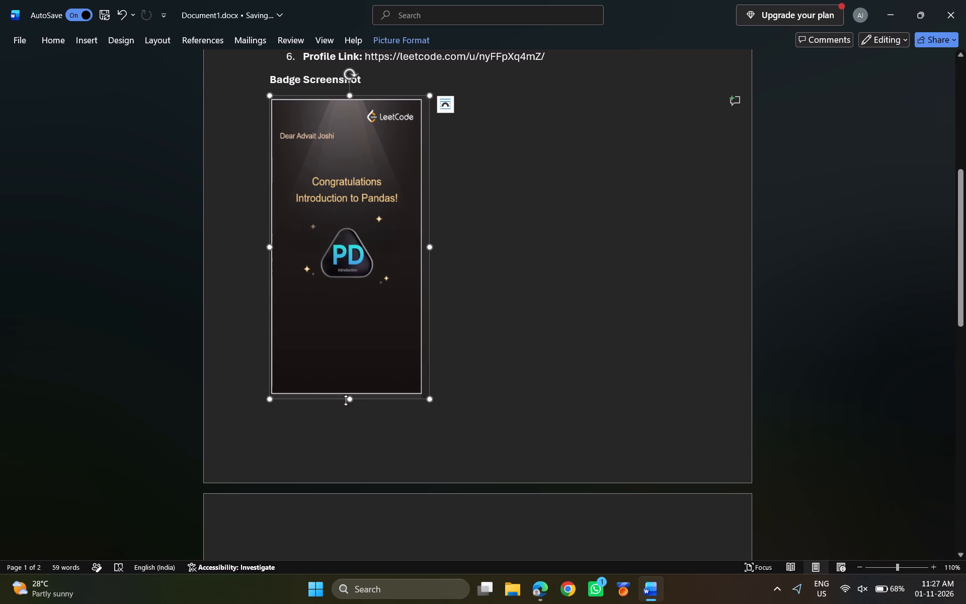
pyautogui.click(349, 398)
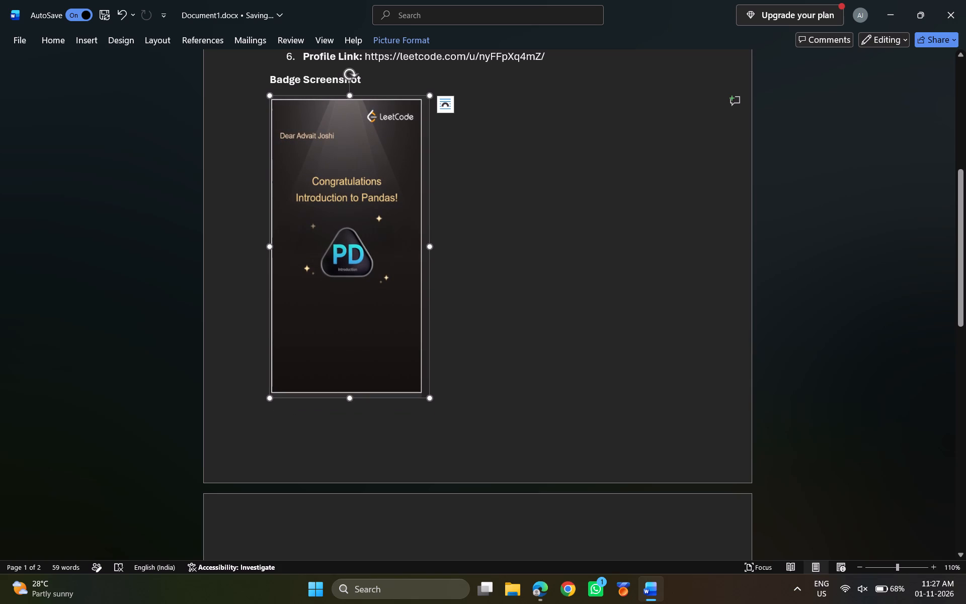
pyautogui.moveTo(428, 250); pyautogui.dragTo(437, 253)
pyautogui.moveTo(429, 248); pyautogui.dragTo(464, 254)
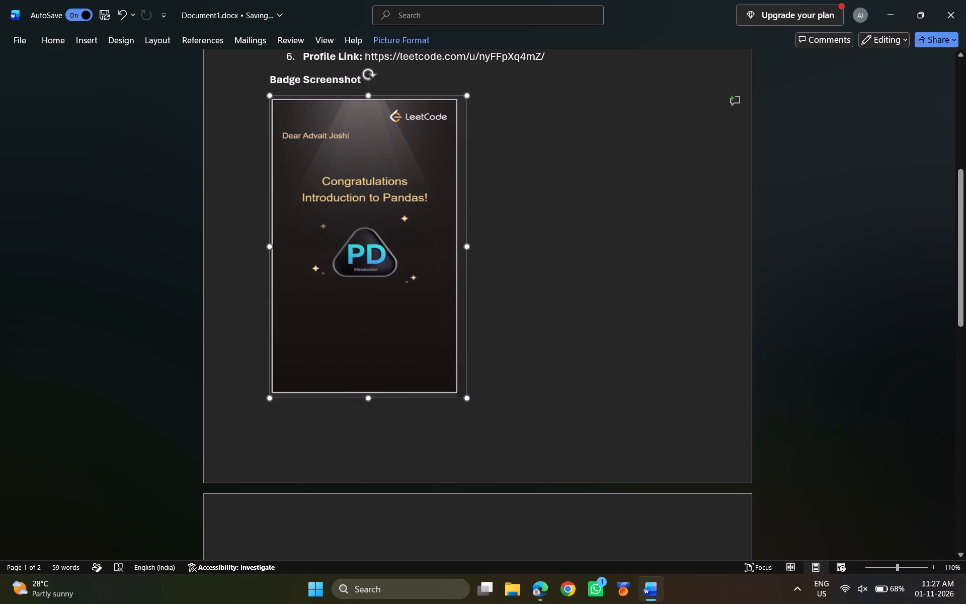
pyautogui.moveTo(464, 254); pyautogui.dragTo(458, 254)
pyautogui.click(608, 260)
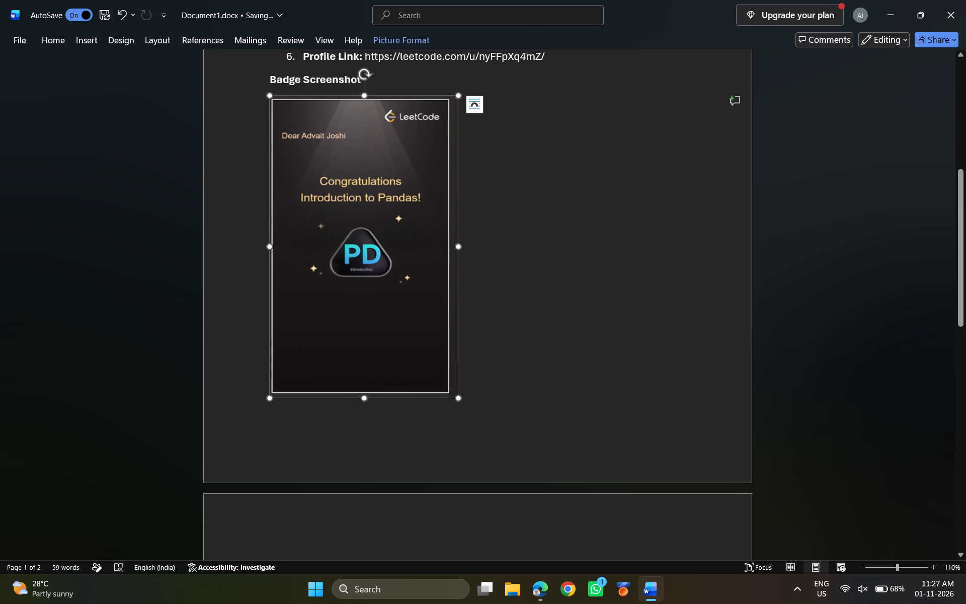
# Delete the LeetCode 75 picture under the Starting progress – 0% item.
pyautogui.middleClick(604, 264)
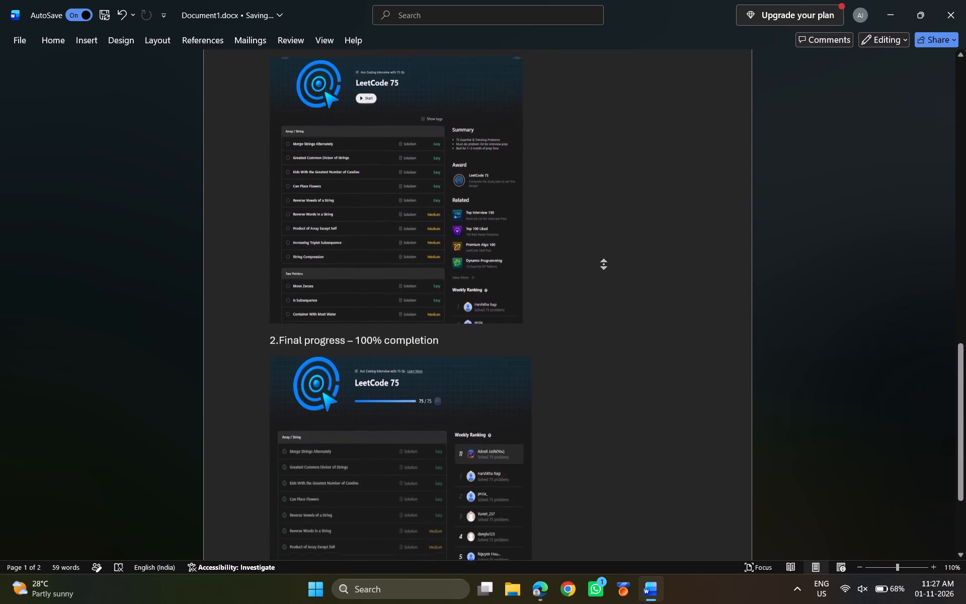
pyautogui.click(604, 328)
pyautogui.click(458, 184)
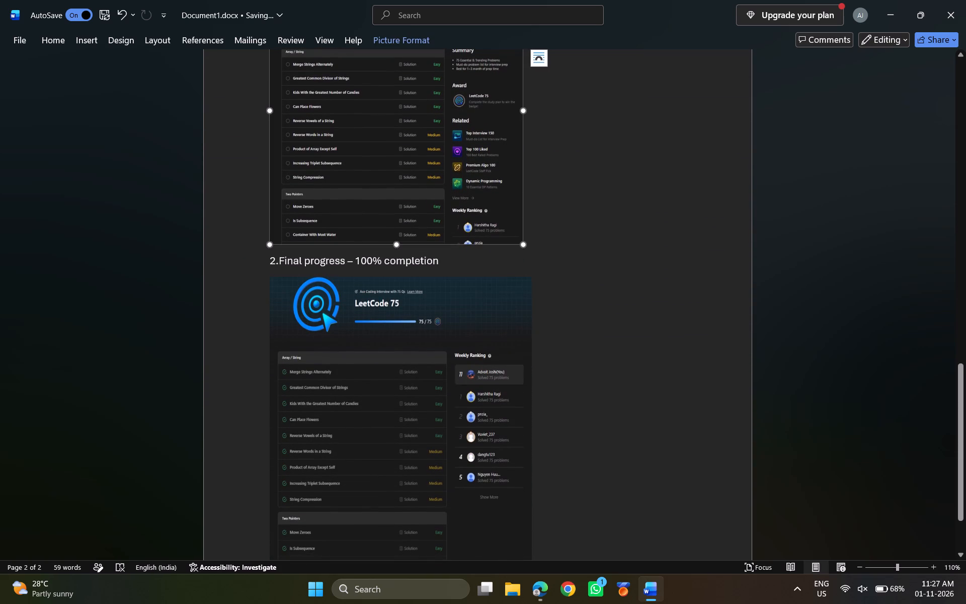
pyautogui.press('Delete')
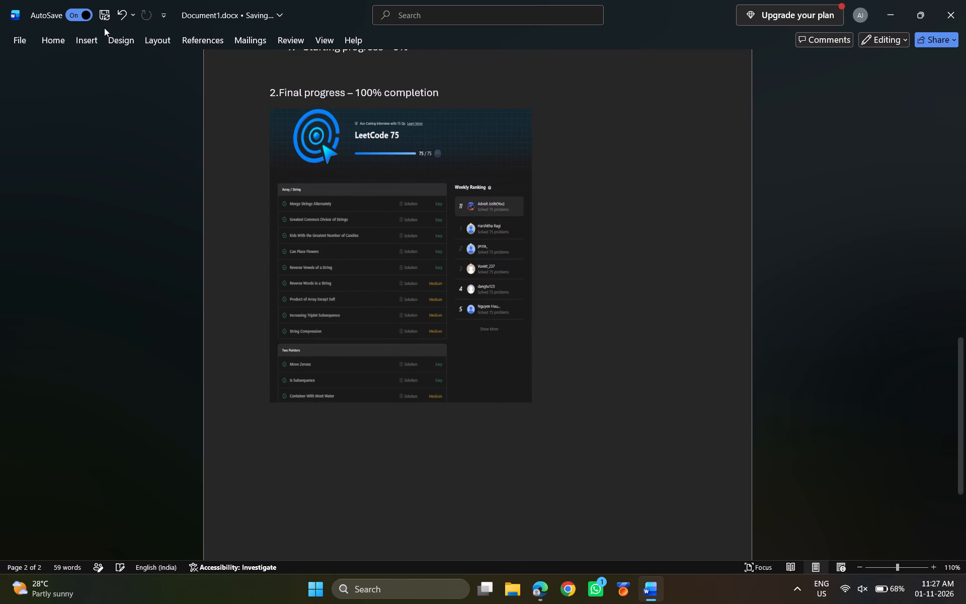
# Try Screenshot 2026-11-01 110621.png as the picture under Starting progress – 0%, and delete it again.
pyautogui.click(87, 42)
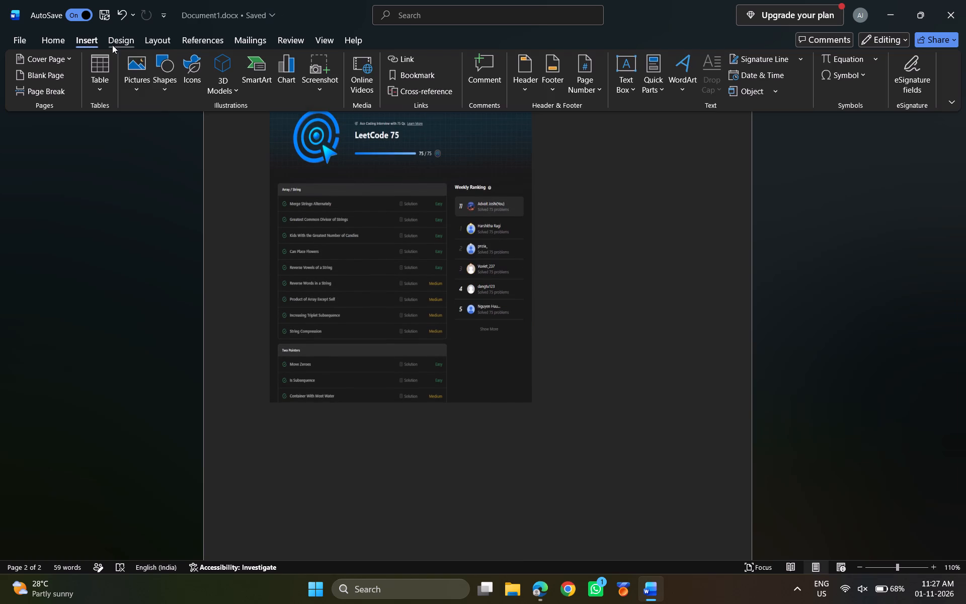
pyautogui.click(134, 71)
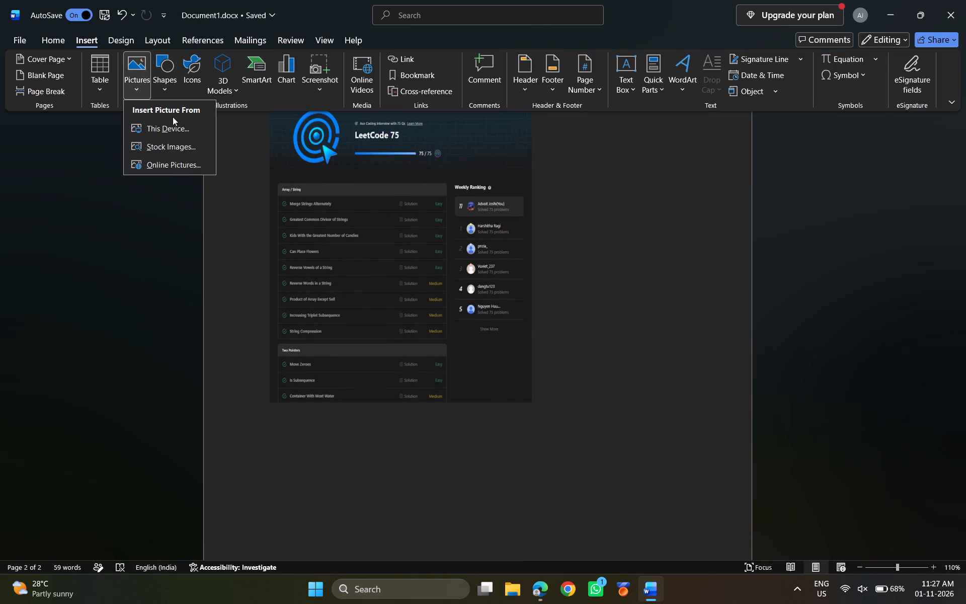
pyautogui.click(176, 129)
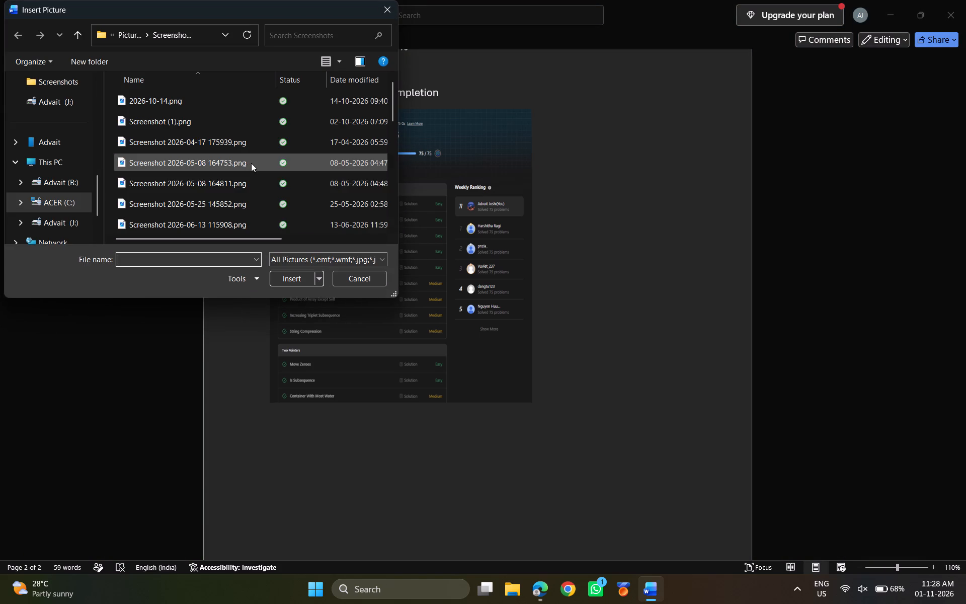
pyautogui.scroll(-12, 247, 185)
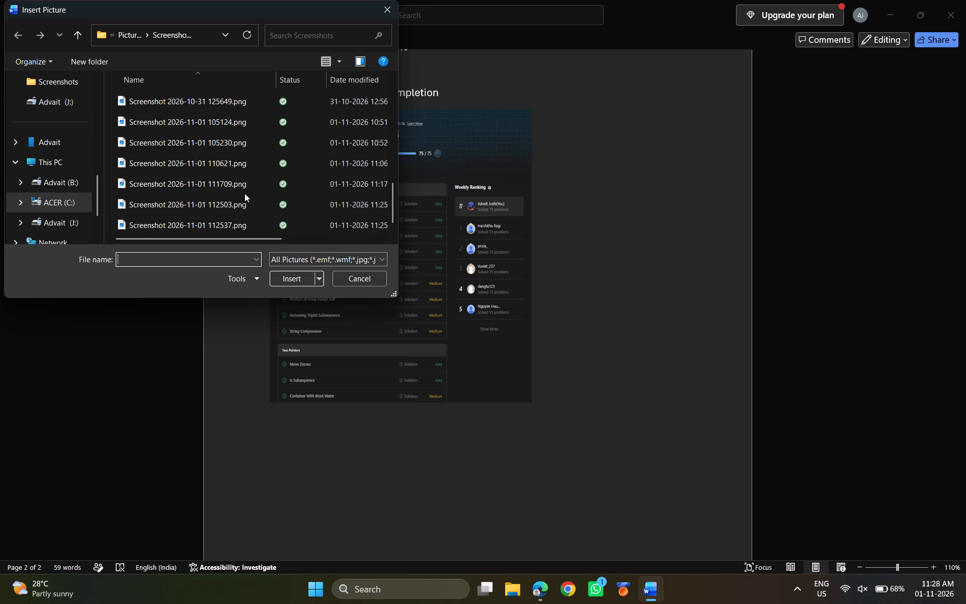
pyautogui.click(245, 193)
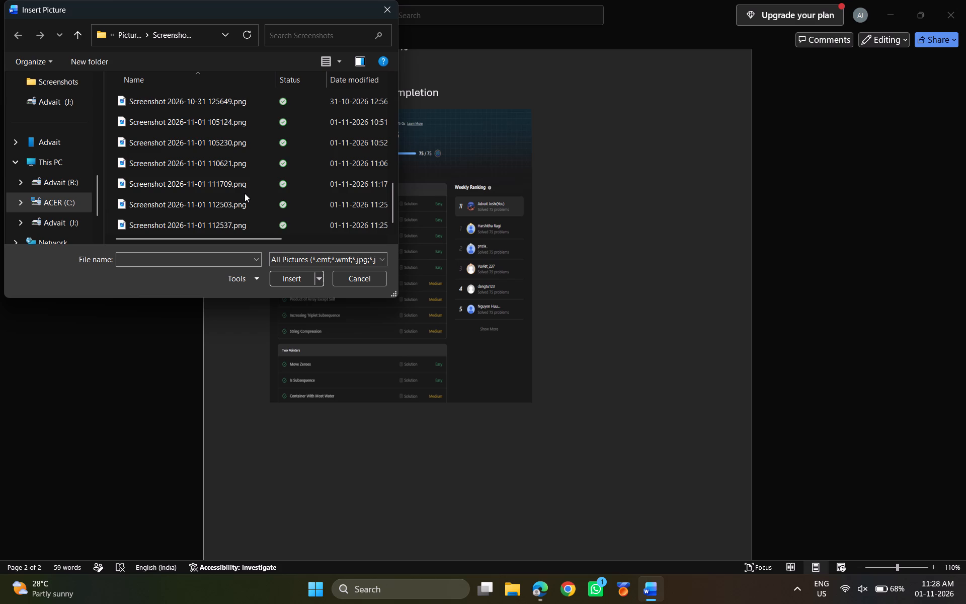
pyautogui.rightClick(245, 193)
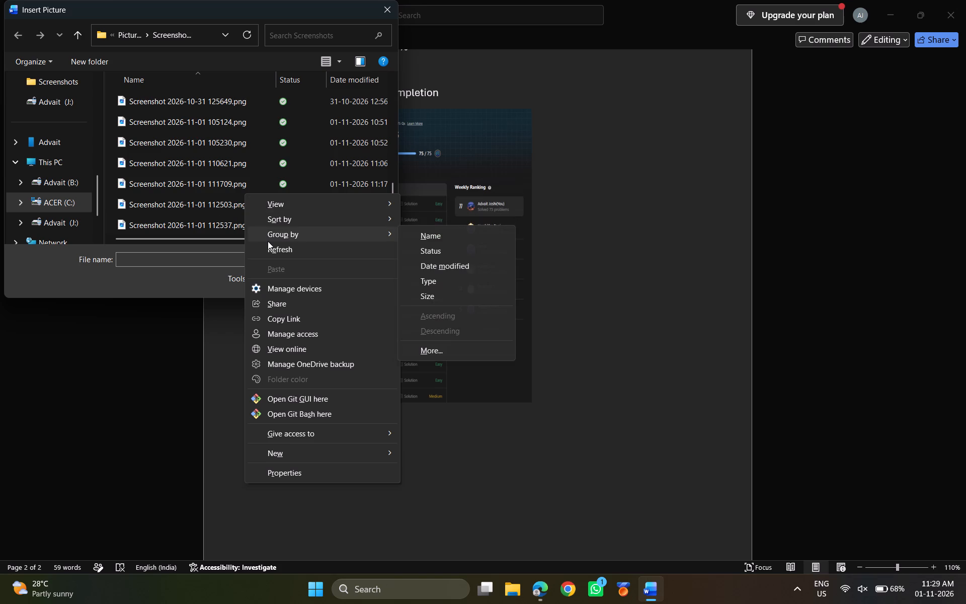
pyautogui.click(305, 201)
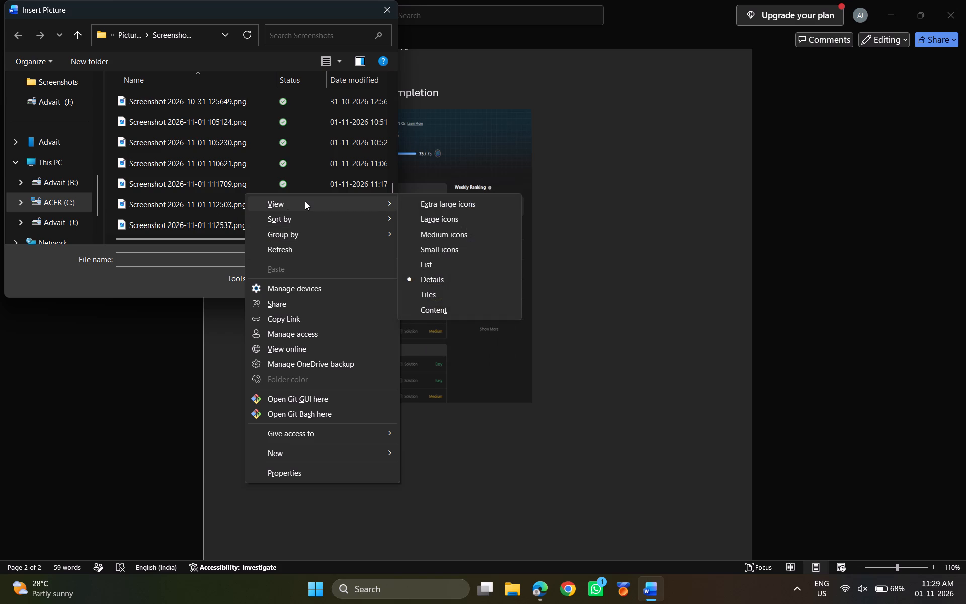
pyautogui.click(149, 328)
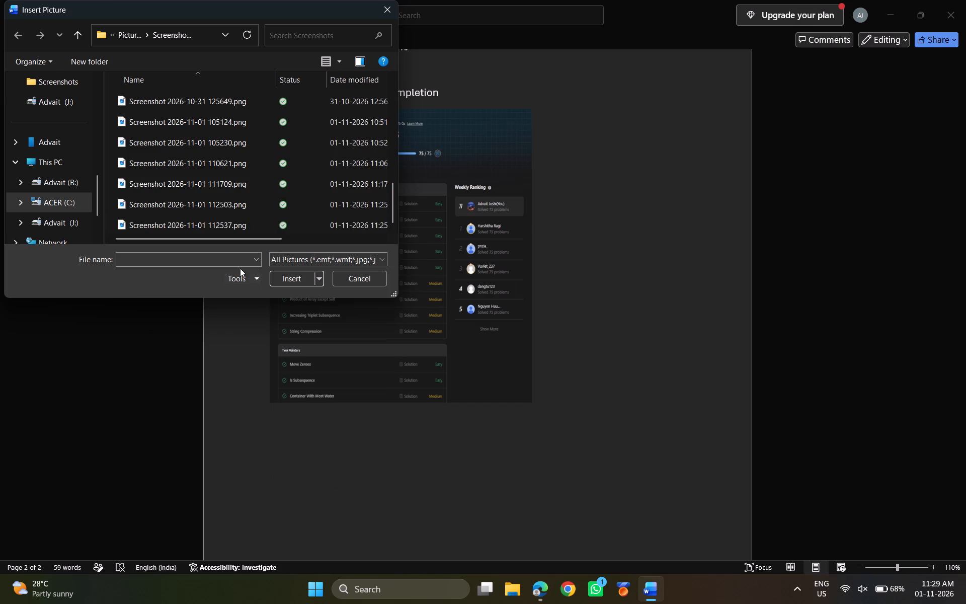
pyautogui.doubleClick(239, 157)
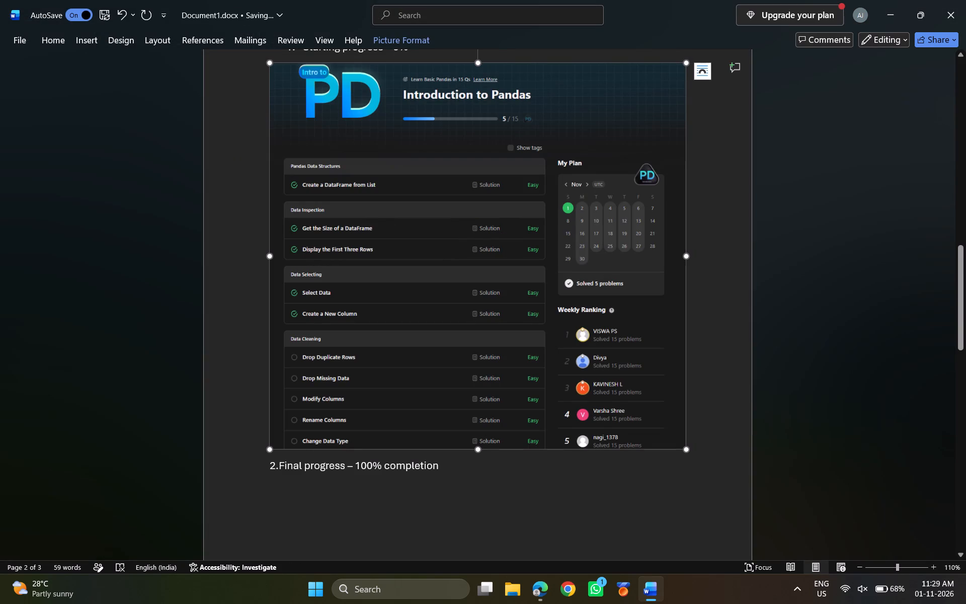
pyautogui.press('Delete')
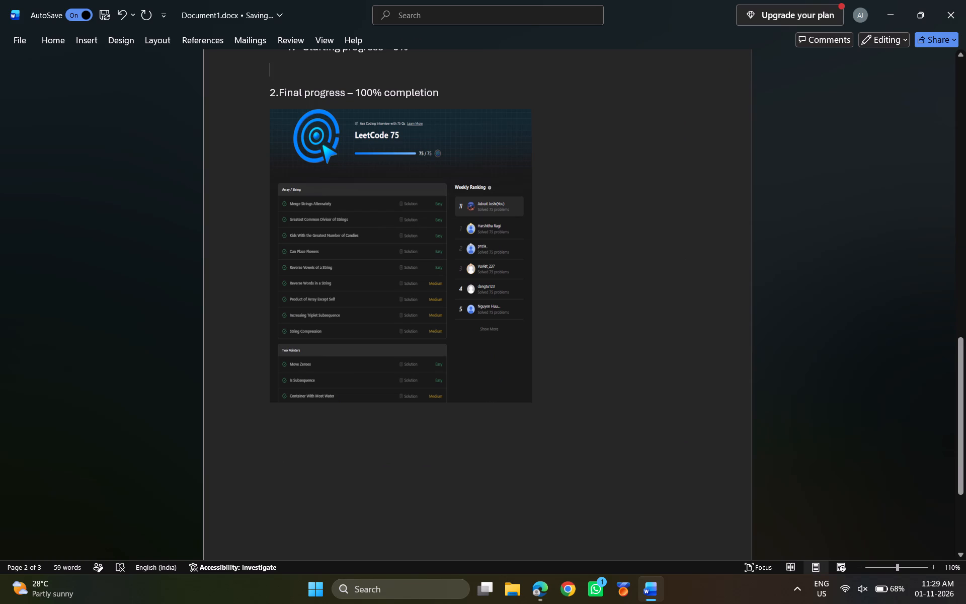
# Insert Screenshot 2026-11-01 105230.png from the Screenshots folder under the Starting progress – 0% item.
pyautogui.click(72, 39)
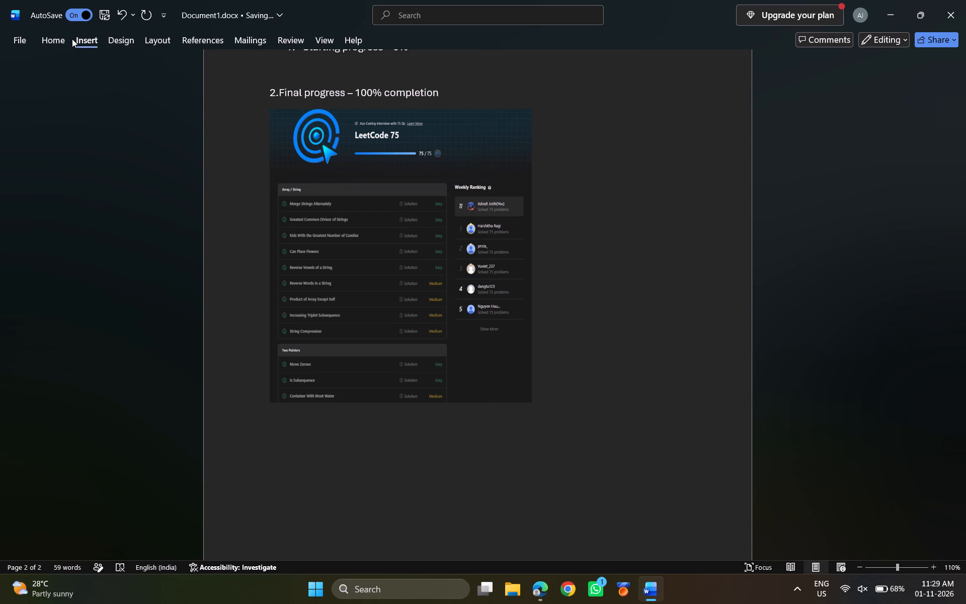
pyautogui.click(140, 68)
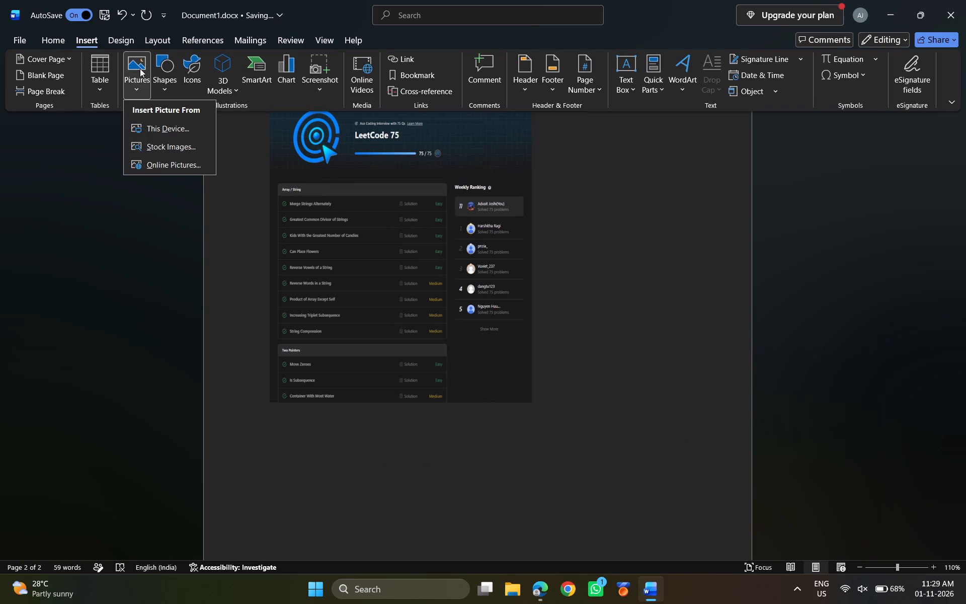
pyautogui.click(169, 134)
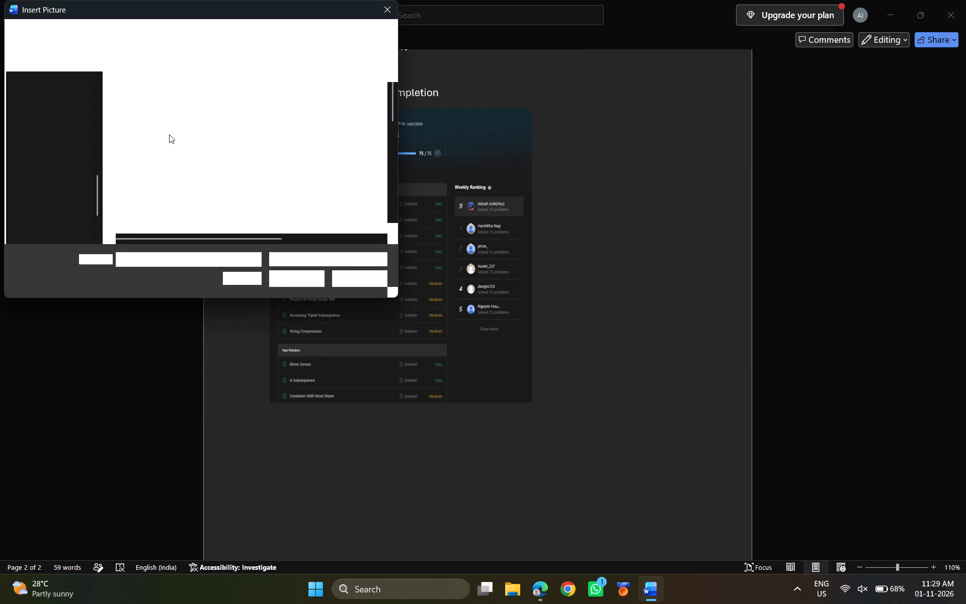
pyautogui.scroll(-1, 197, 221)
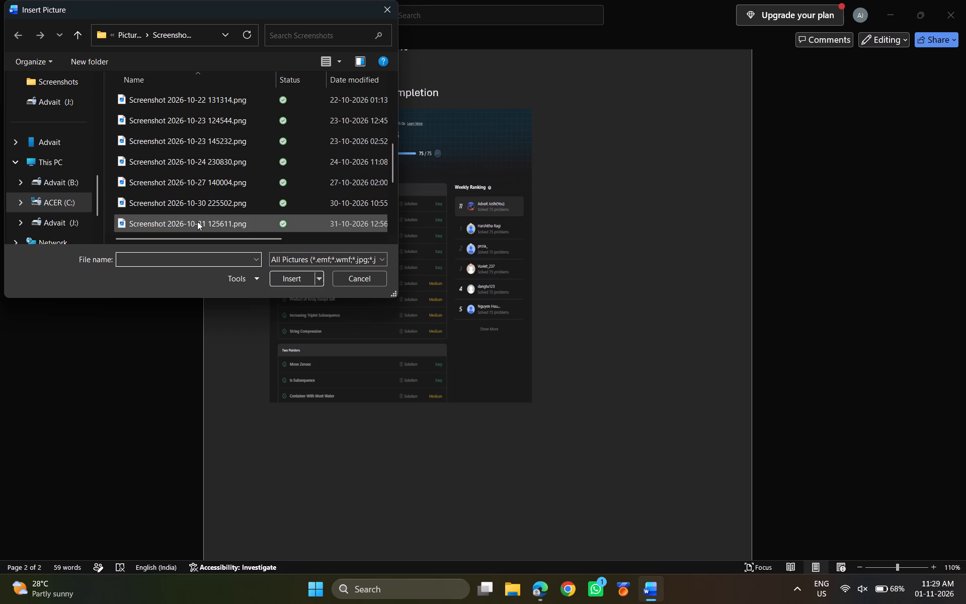
pyautogui.scroll(-6, 197, 221)
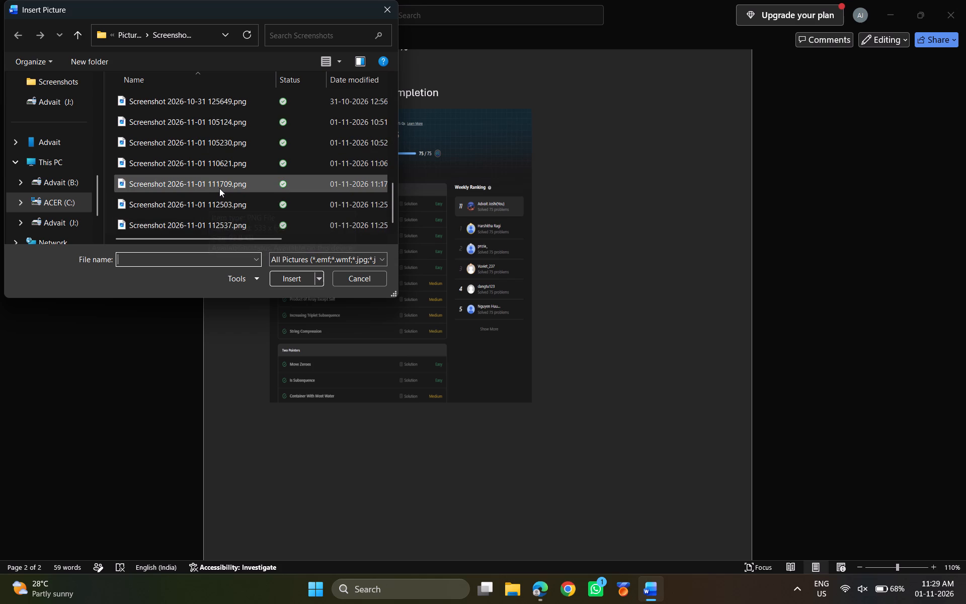
pyautogui.click(238, 141)
pyautogui.click(296, 273)
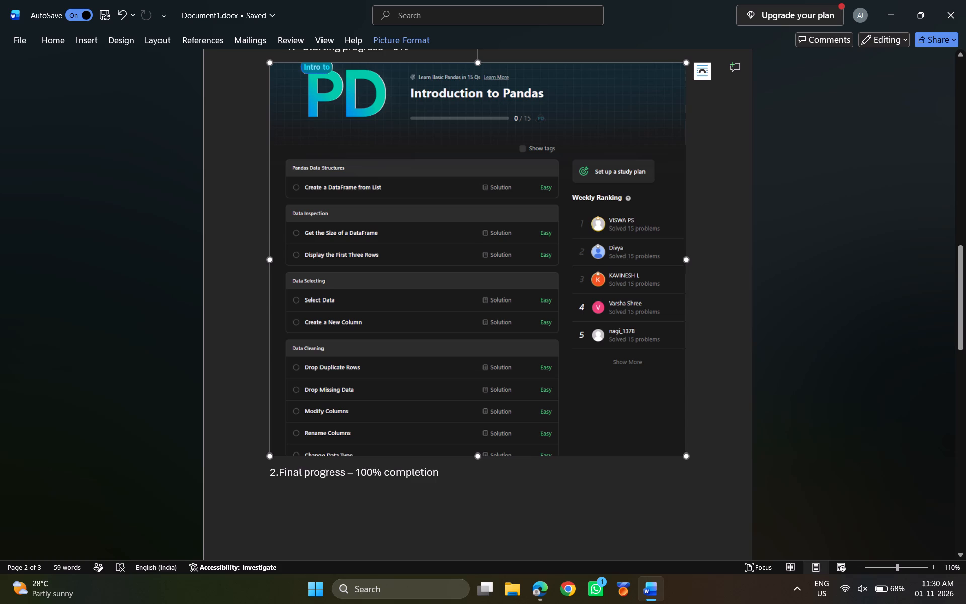
# Shrink the Starting progress picture in width and height so the Final progress picture fits below it on the same page.
pyautogui.middleClick(856, 367)
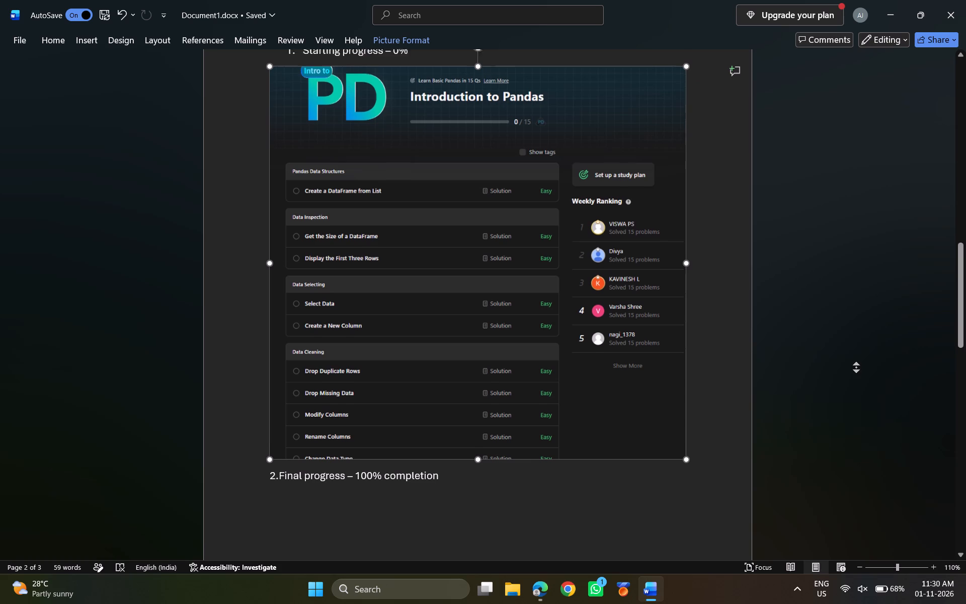
pyautogui.click(848, 424)
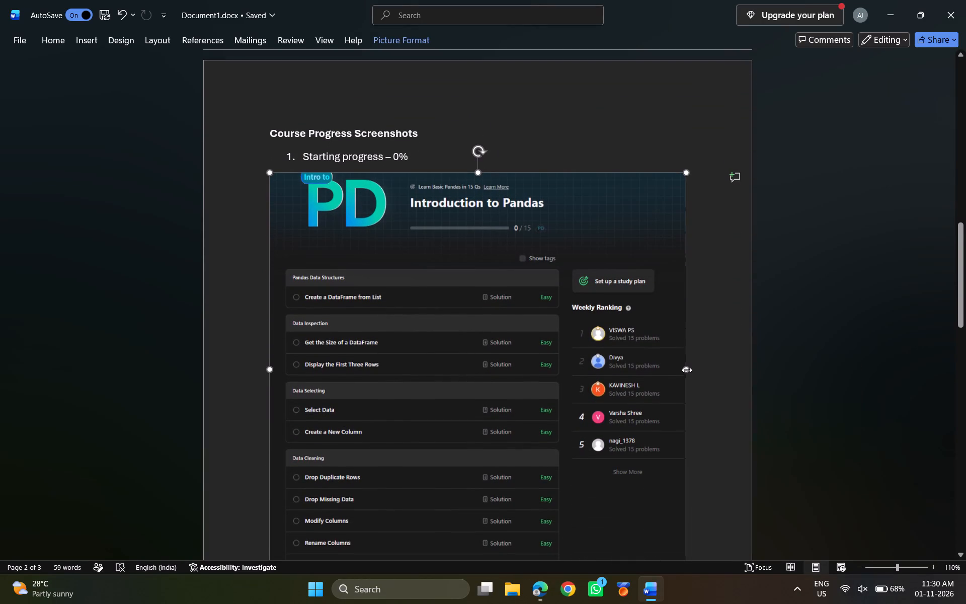
pyautogui.moveTo(686, 369); pyautogui.dragTo(540, 365)
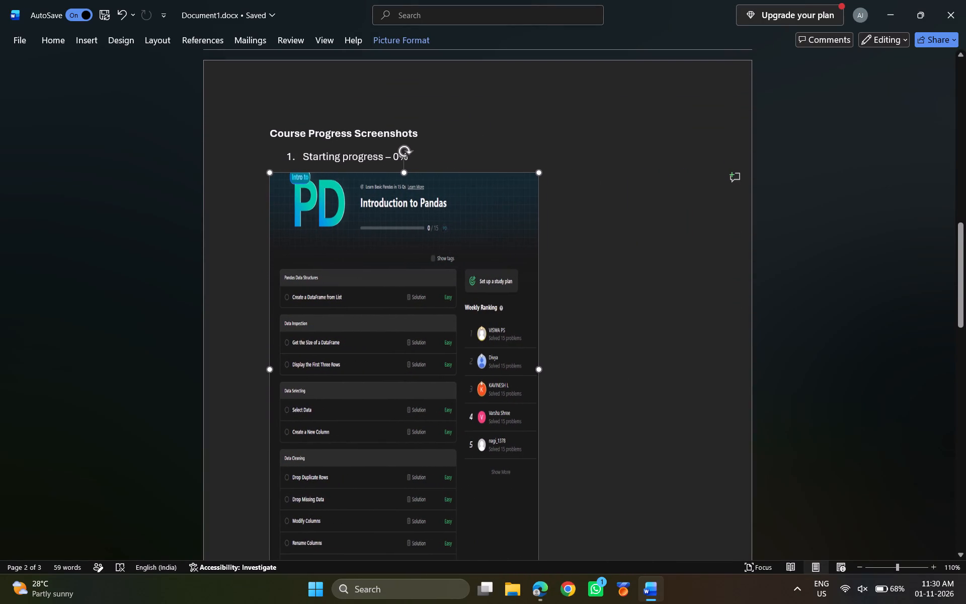
pyautogui.moveTo(540, 365); pyautogui.dragTo(592, 376)
pyautogui.middleClick(641, 372)
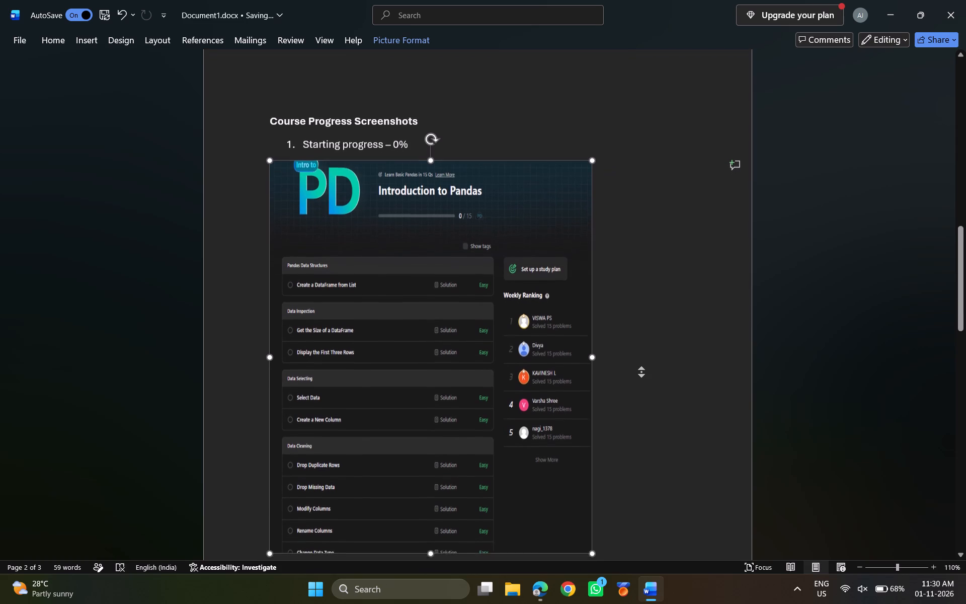
pyautogui.click(653, 439)
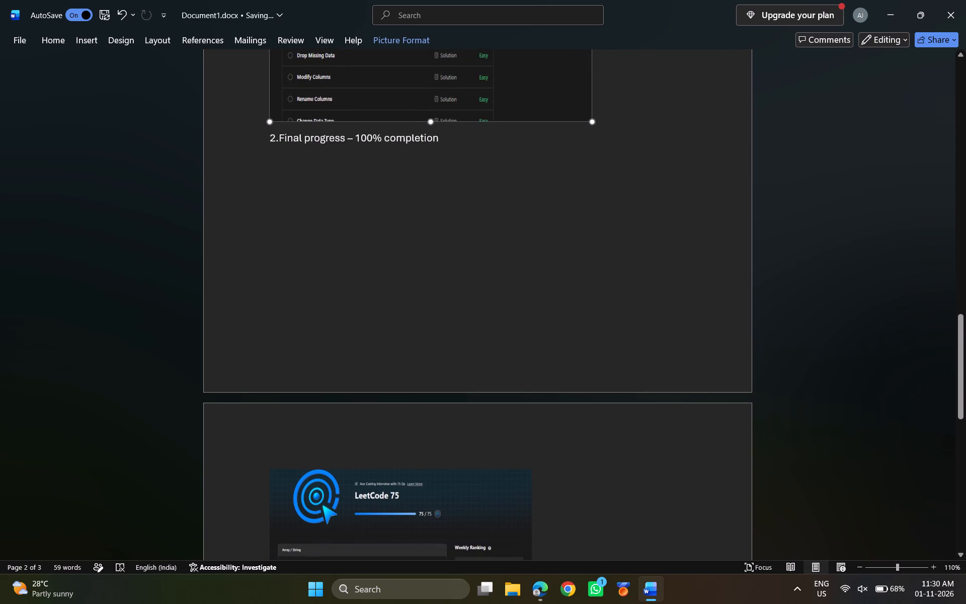
pyautogui.moveTo(432, 124); pyautogui.dragTo(431, 120)
pyautogui.moveTo(431, 120); pyautogui.dragTo(432, 47)
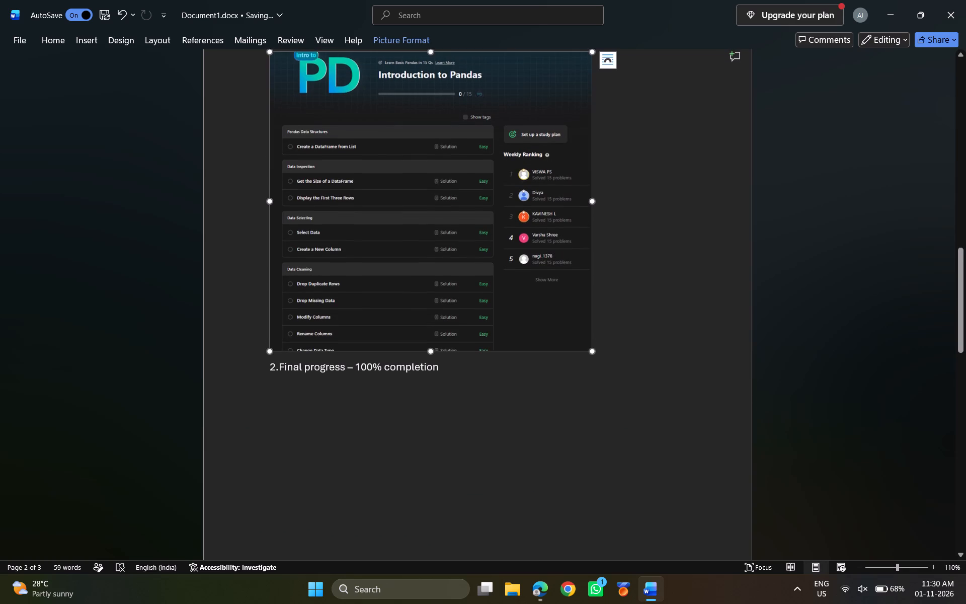
pyautogui.moveTo(433, 349); pyautogui.dragTo(434, 316)
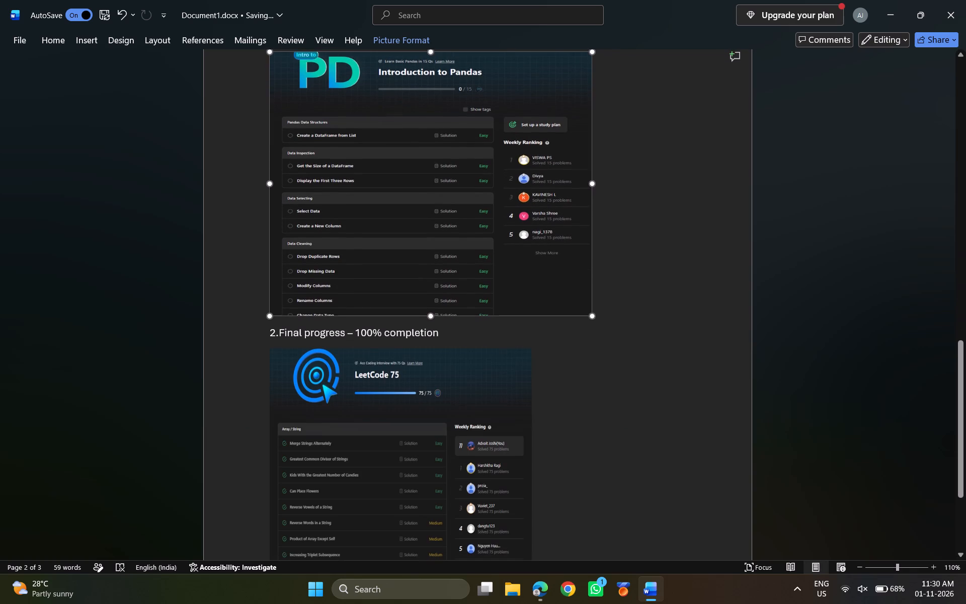
pyautogui.moveTo(434, 316); pyautogui.dragTo(434, 324)
pyautogui.moveTo(656, 342); pyautogui.dragTo(657, 348)
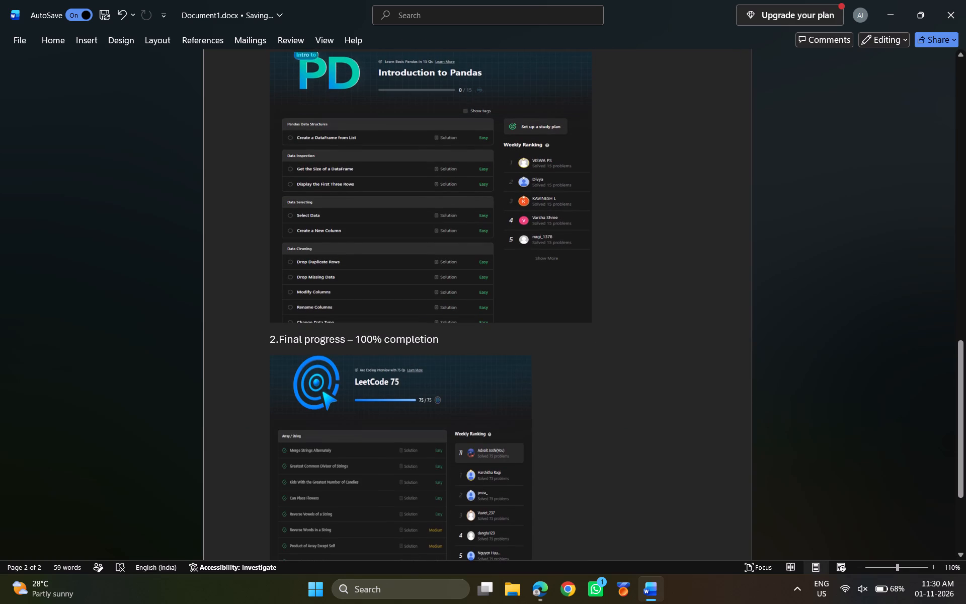
# Replace the LeetCode 75 picture under Final progress – 100% completion with Screenshot 2026-11-01 112503.png from the Screenshots folder.
pyautogui.click(477, 450)
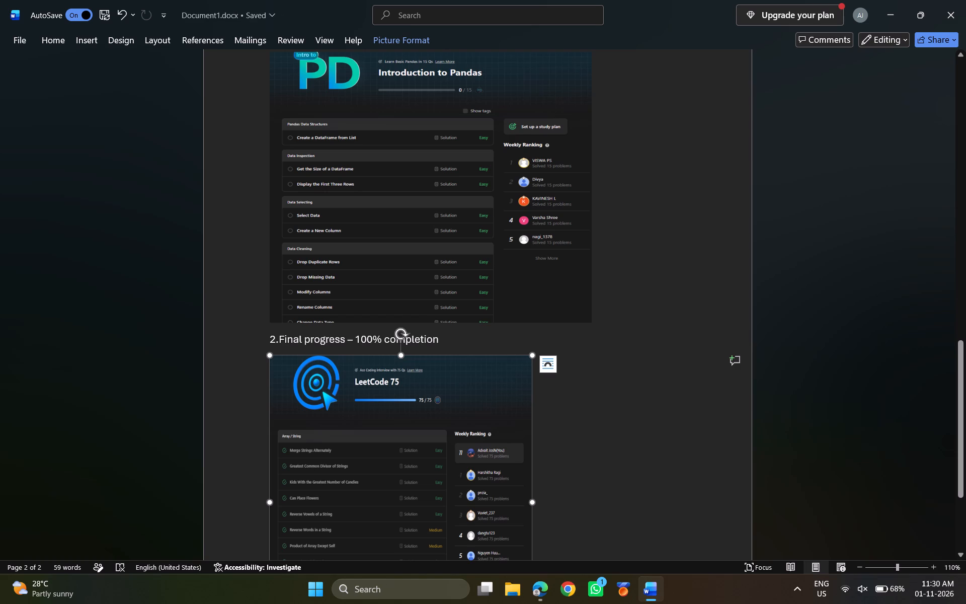
pyautogui.click(62, 42)
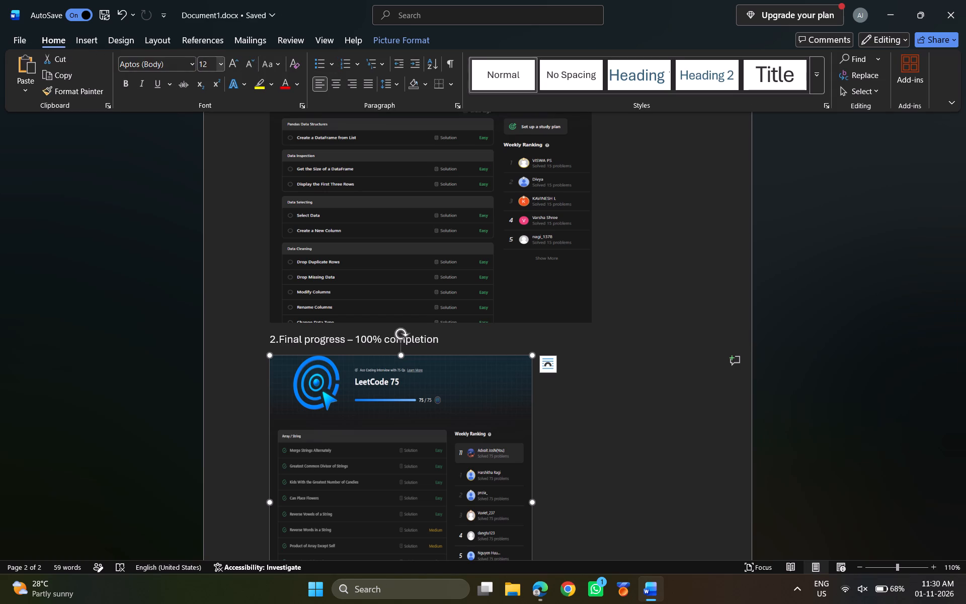
pyautogui.click(88, 36)
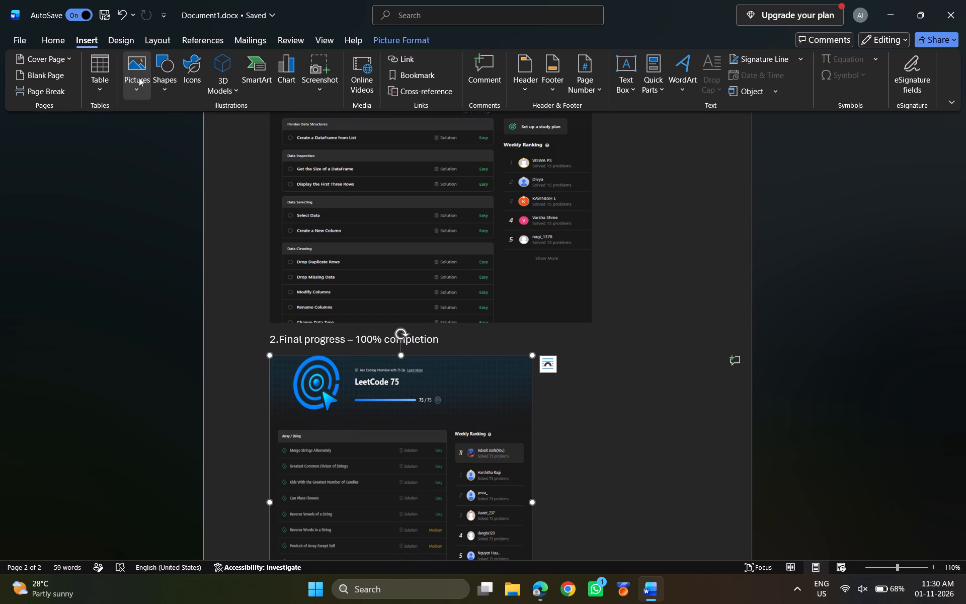
pyautogui.click(139, 82)
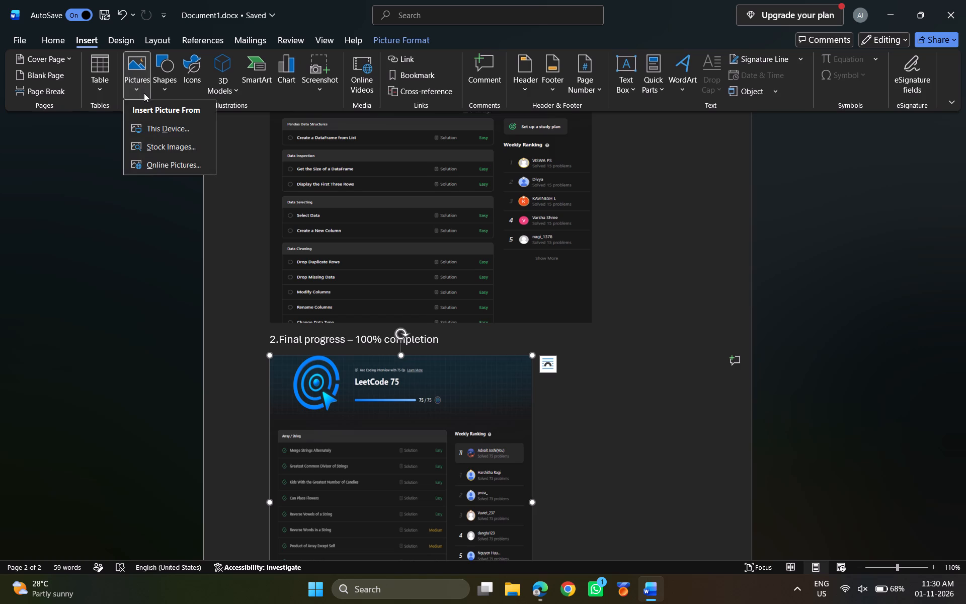
pyautogui.click(163, 129)
pyautogui.scroll(-11, 167, 169)
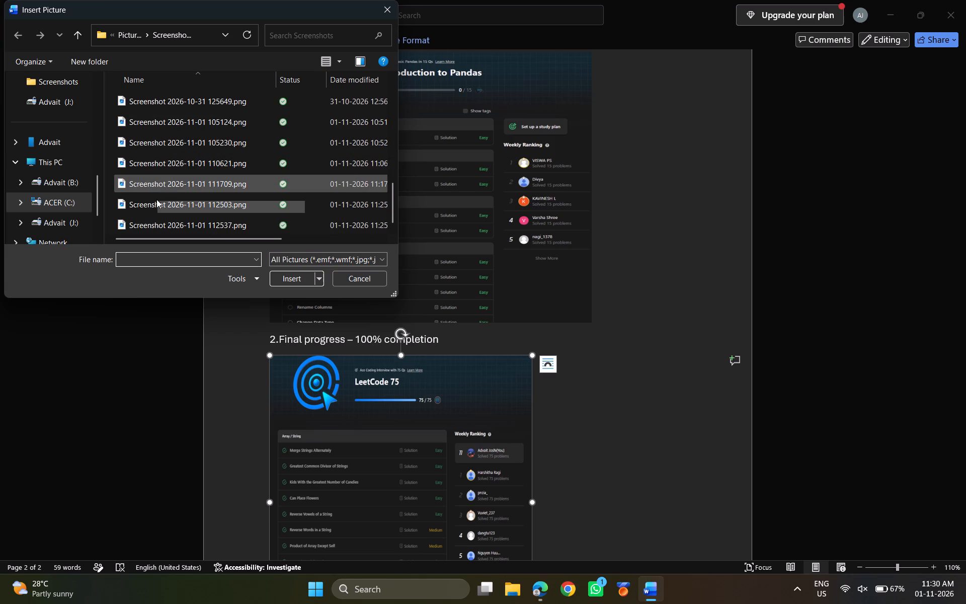
pyautogui.click(156, 203)
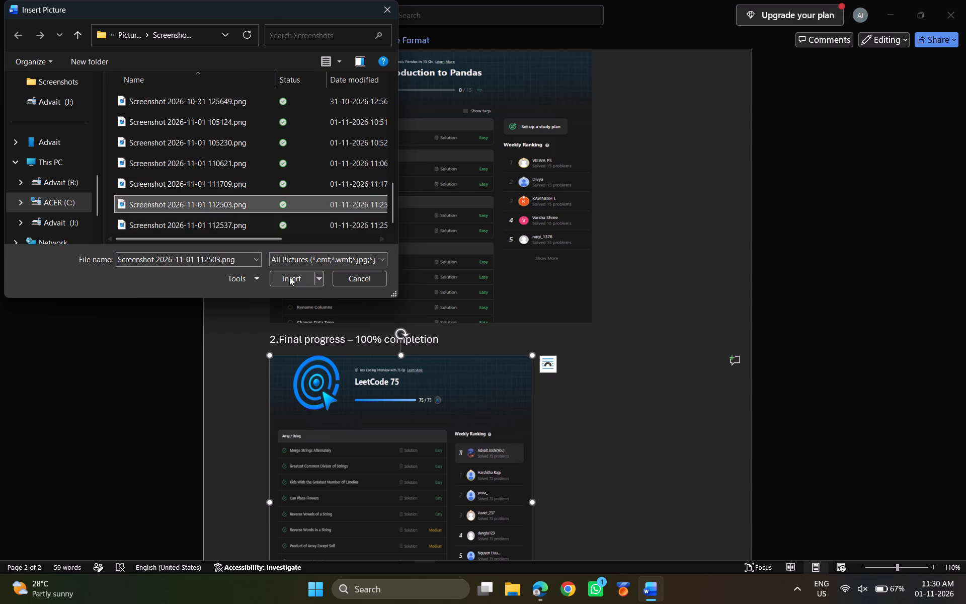
pyautogui.click(289, 277)
# Resize the Final progress picture, making it shorter to fit under its heading on page 2 and widening it to about match the Starting progress picture.
pyautogui.scroll(2, 404, 310)
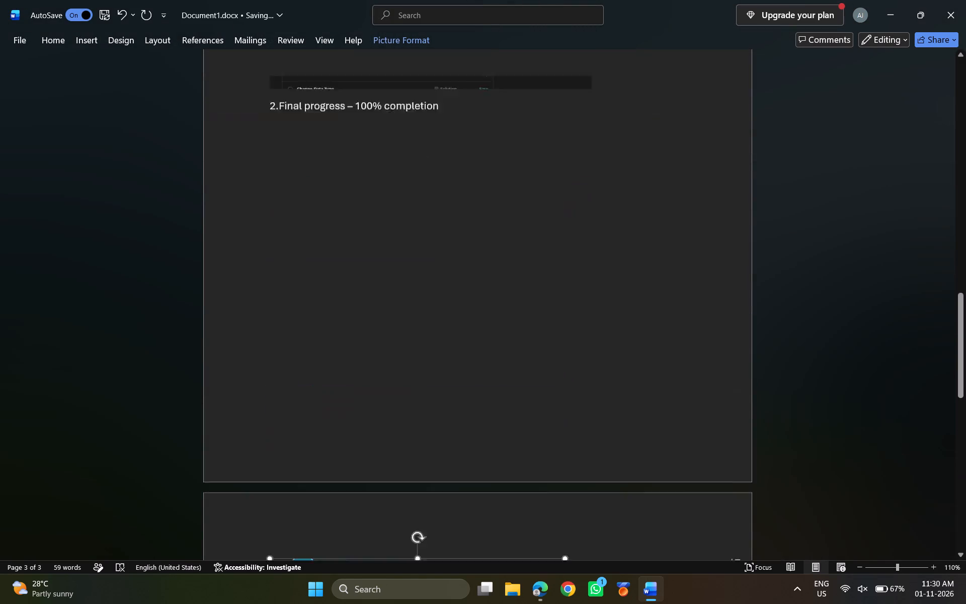
pyautogui.scroll(-3, 404, 310)
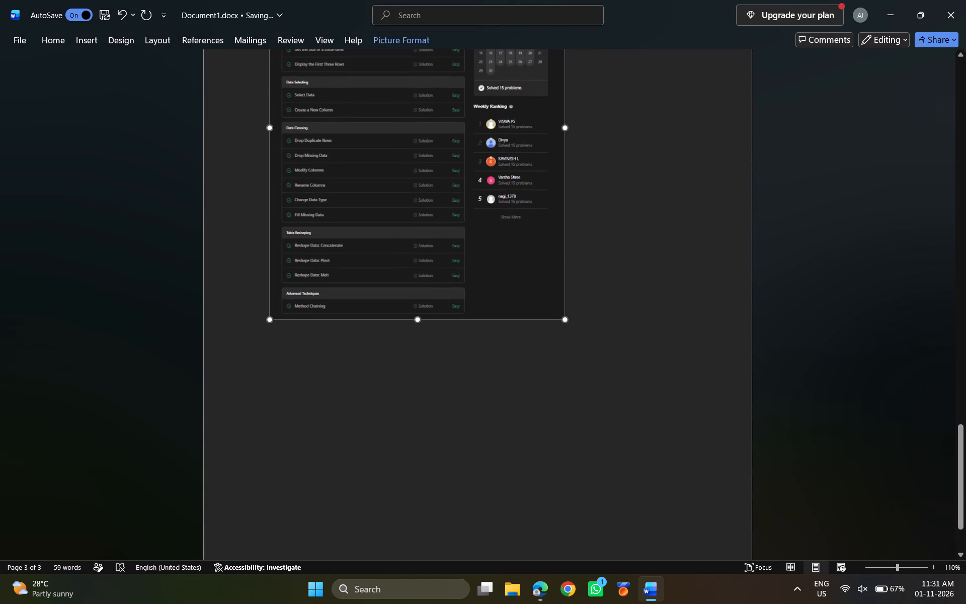
pyautogui.scroll(-1, 397, 377)
pyautogui.scroll(3, 396, 384)
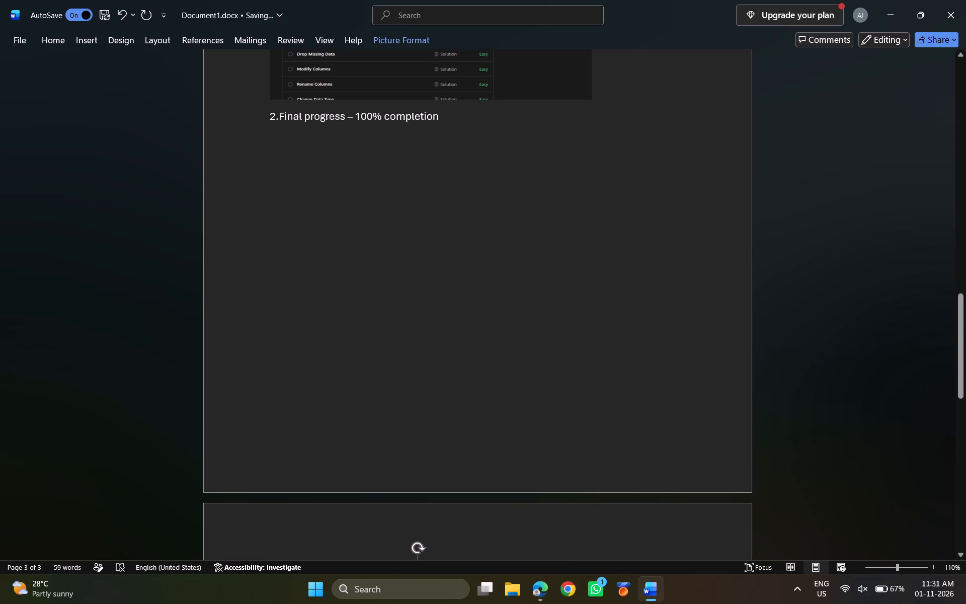
pyautogui.scroll(-2, 376, 438)
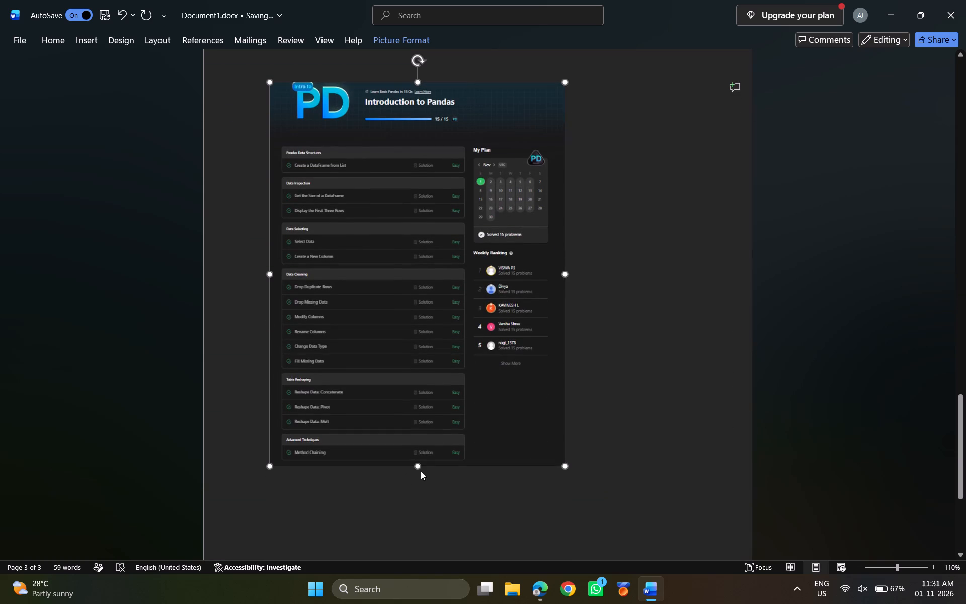
pyautogui.moveTo(420, 469); pyautogui.dragTo(418, 332)
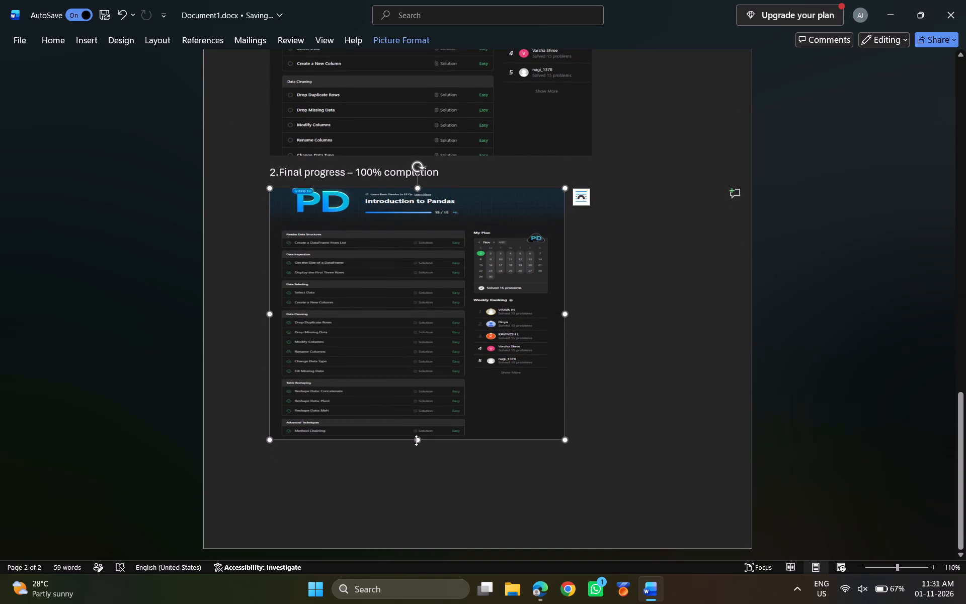
pyautogui.moveTo(416, 440); pyautogui.dragTo(413, 477)
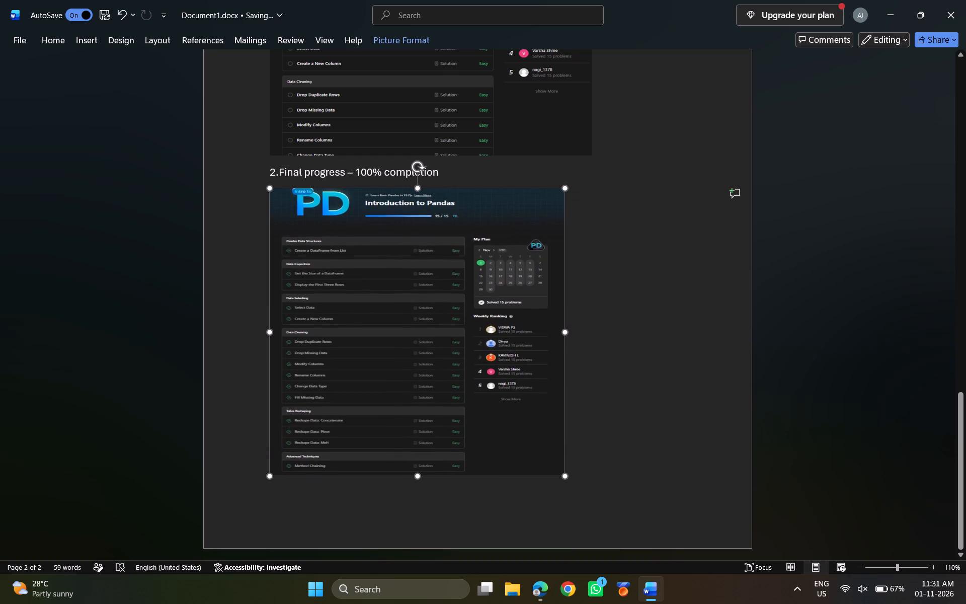
pyautogui.moveTo(413, 477); pyautogui.dragTo(417, 480)
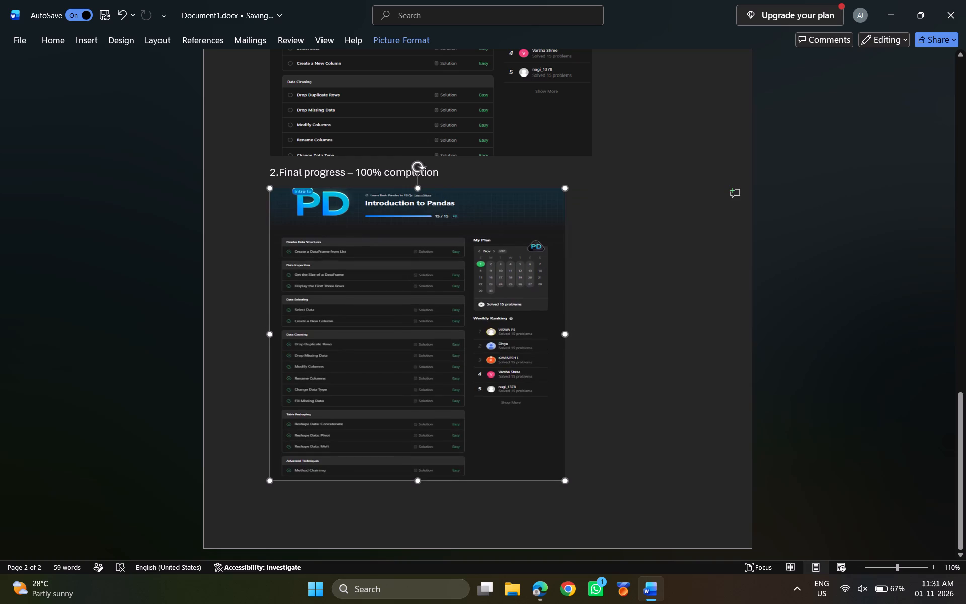
pyautogui.moveTo(417, 480); pyautogui.dragTo(416, 485)
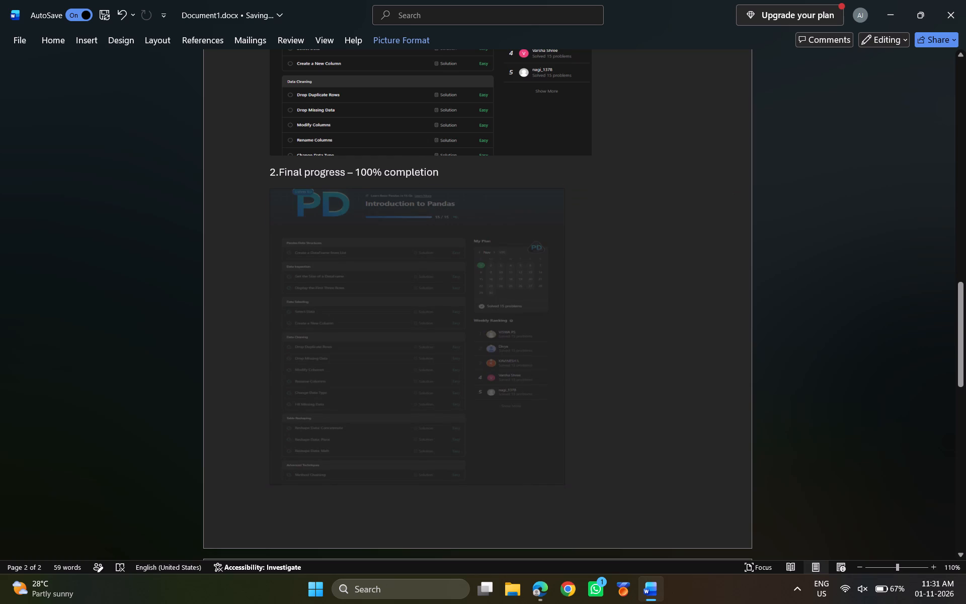
pyautogui.moveTo(416, 485); pyautogui.dragTo(417, 479)
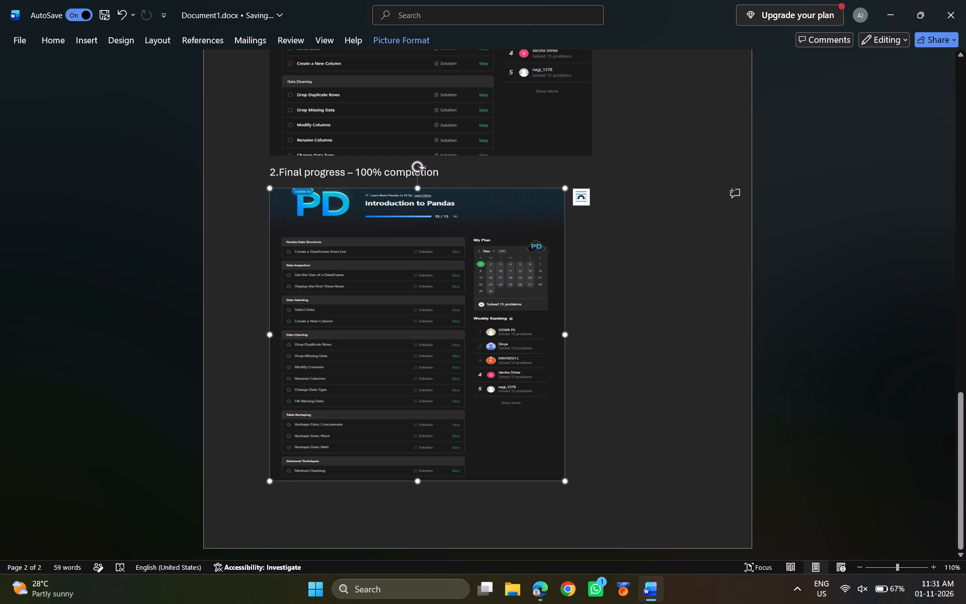
pyautogui.moveTo(566, 337); pyautogui.dragTo(591, 341)
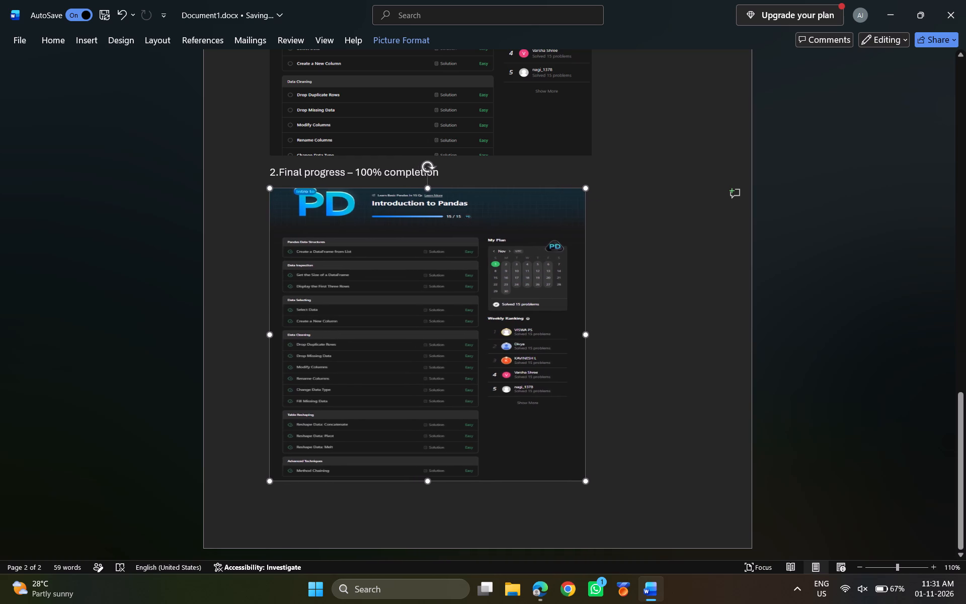
pyautogui.moveTo(591, 341); pyautogui.dragTo(595, 343)
pyautogui.click(668, 321)
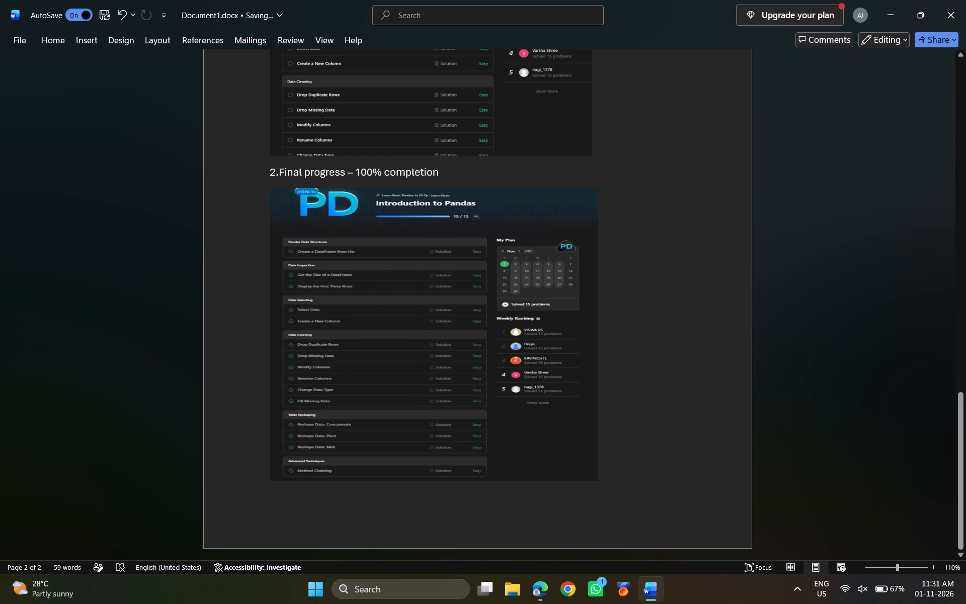
# Insert the 2026-11-01 screenshots 105230.png, 110621.png and 111709.png from the Screenshots folder together, directly after the Final progress picture.
pyautogui.click(88, 39)
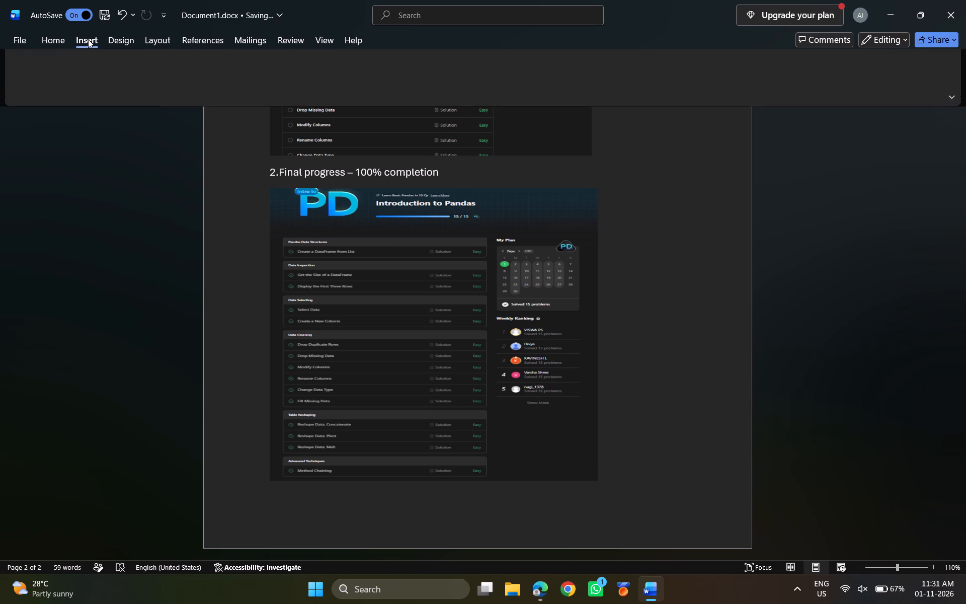
pyautogui.click(140, 92)
pyautogui.click(157, 125)
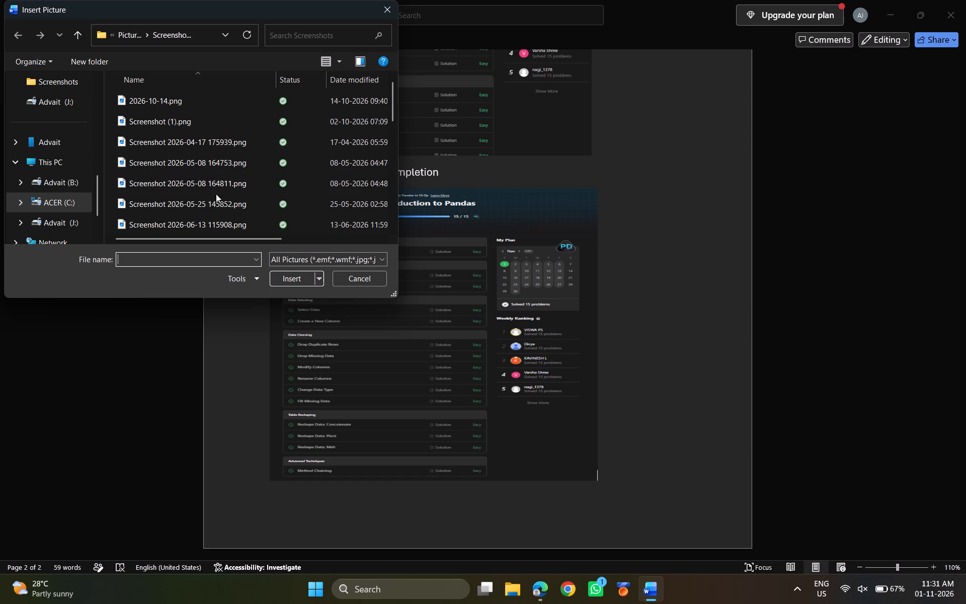
pyautogui.scroll(-13, 214, 182)
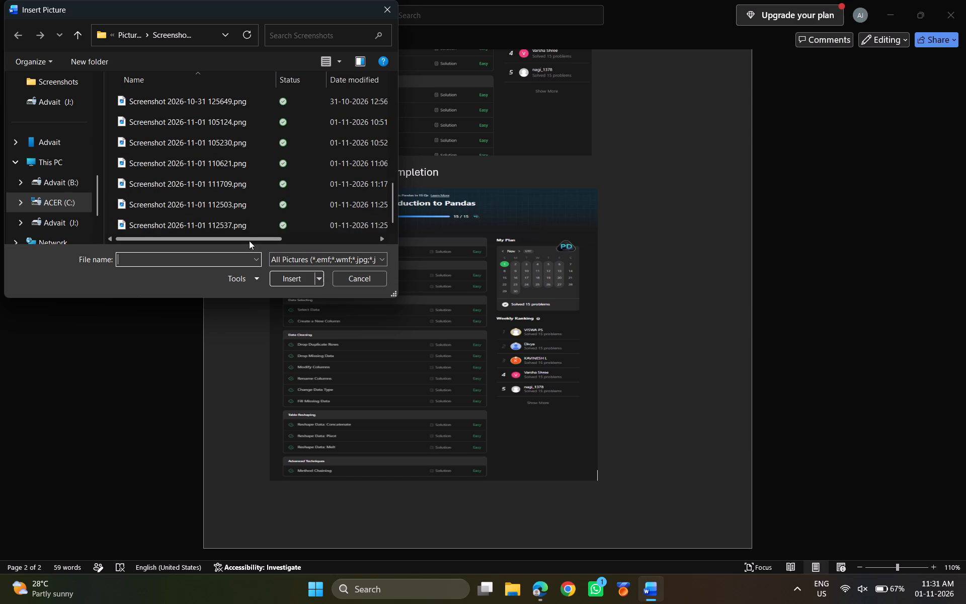
pyautogui.scroll(-11, 249, 241)
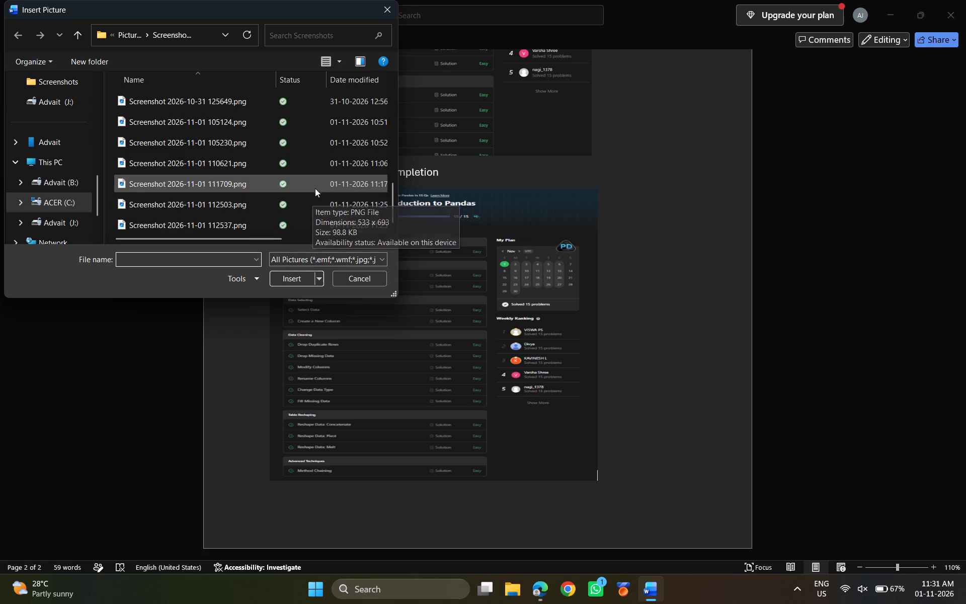
pyautogui.moveTo(316, 187); pyautogui.dragTo(319, 143)
pyautogui.click(297, 278)
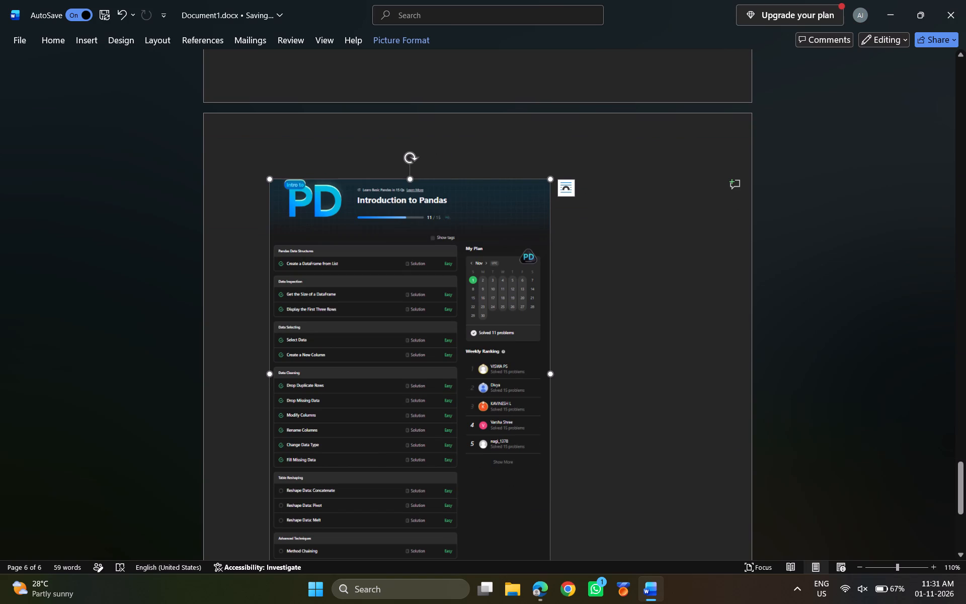
# Review the newly inserted Introduction to Pandas screenshots and how all the pictures are laid out from page 2 to page 6.
pyautogui.scroll(2, 297, 278)
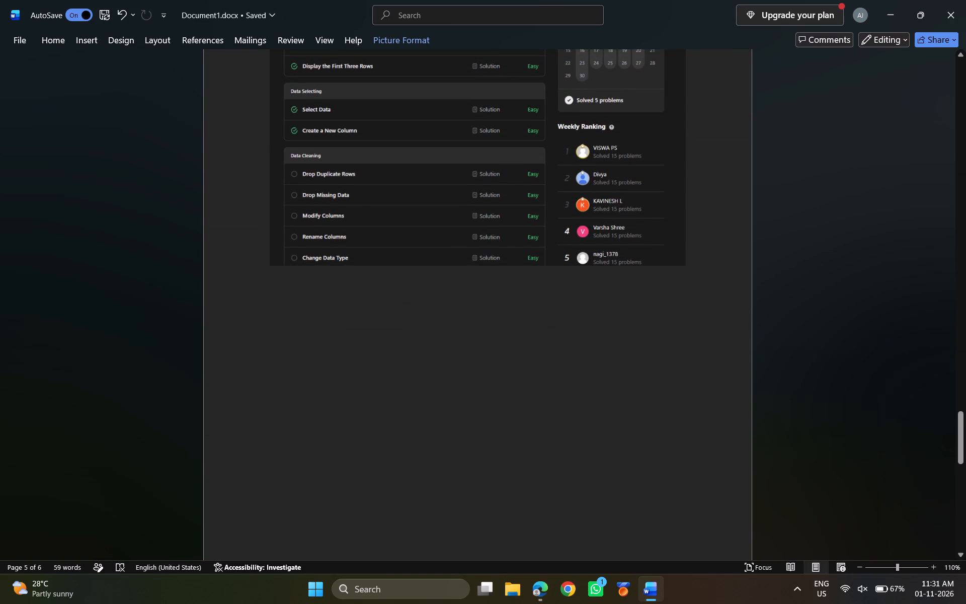
pyautogui.scroll(-2, 297, 278)
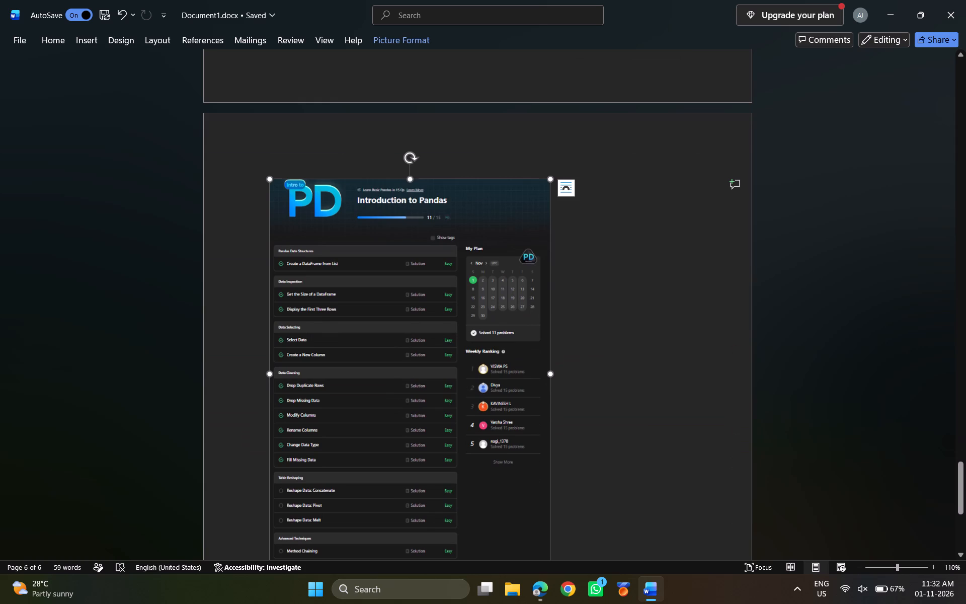
pyautogui.scroll(4, 297, 277)
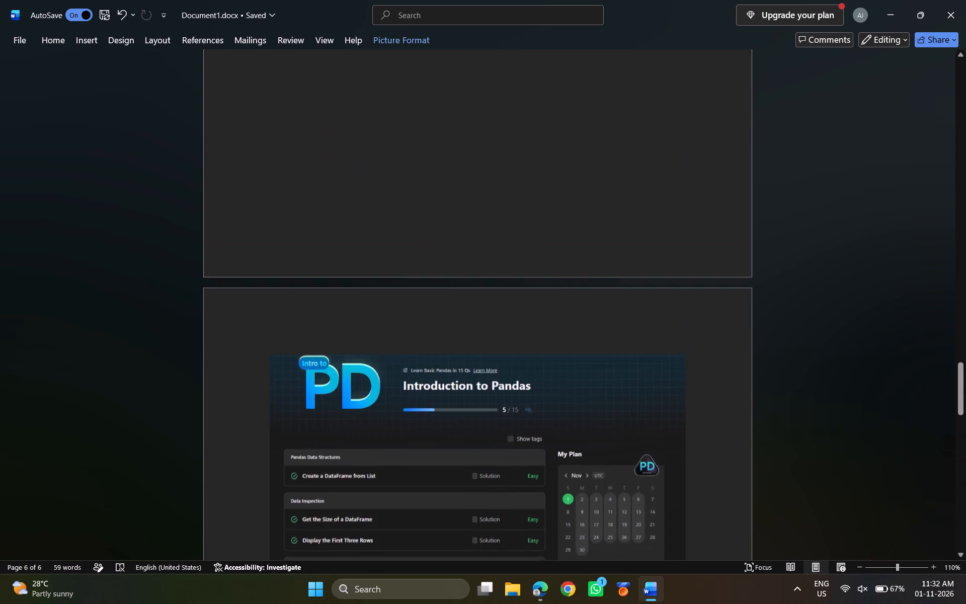
pyautogui.scroll(1, 297, 277)
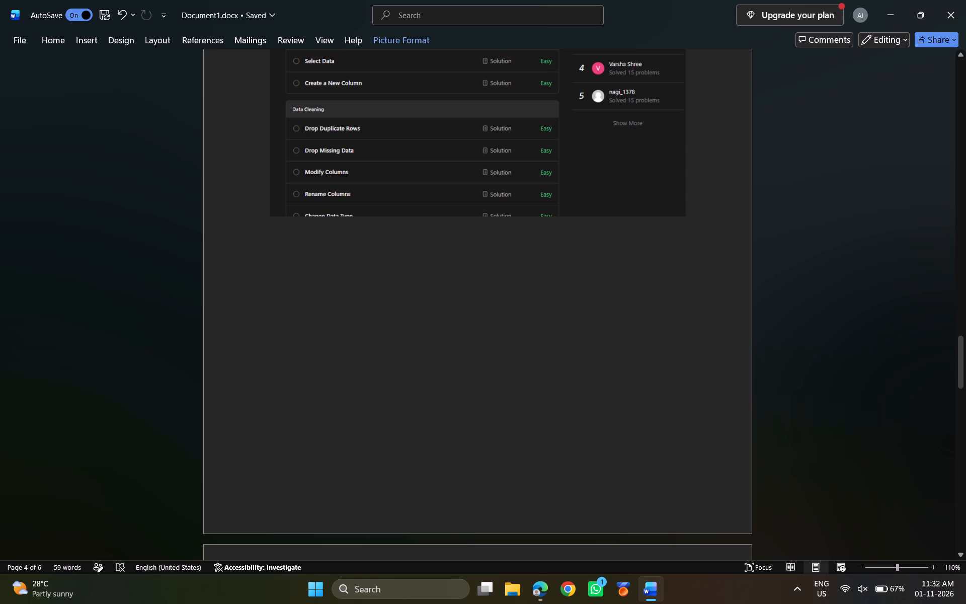
pyautogui.scroll(-6, 294, 318)
pyautogui.scroll(-2, 304, 369)
pyautogui.scroll(1, 310, 386)
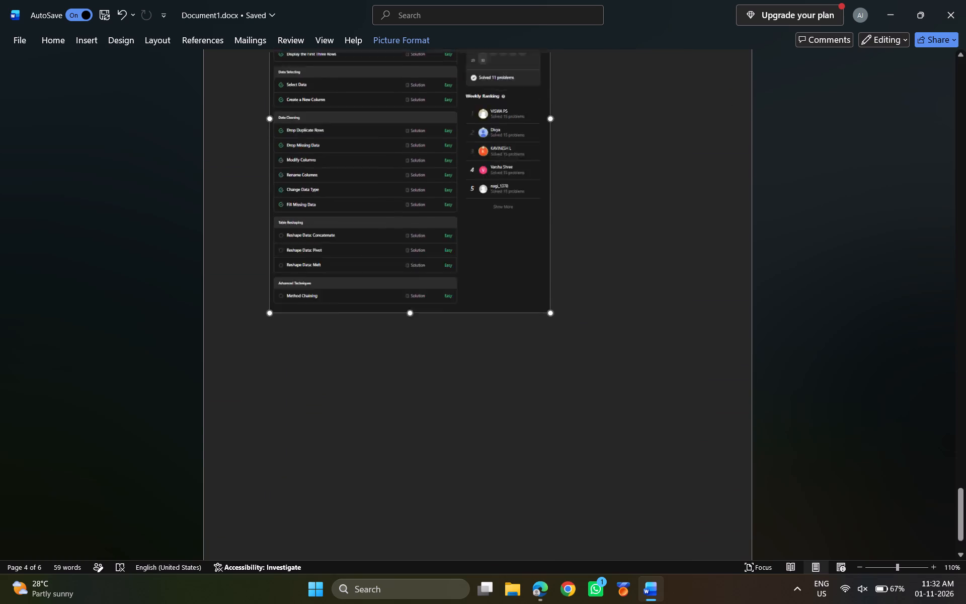
pyautogui.scroll(8, 310, 386)
pyautogui.scroll(1, 567, 403)
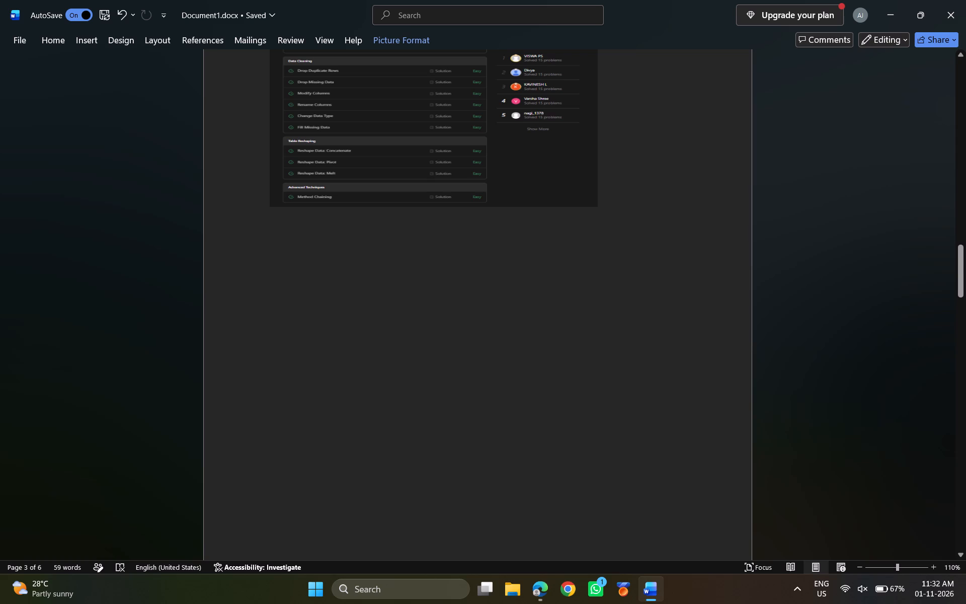
pyautogui.scroll(4, 664, 415)
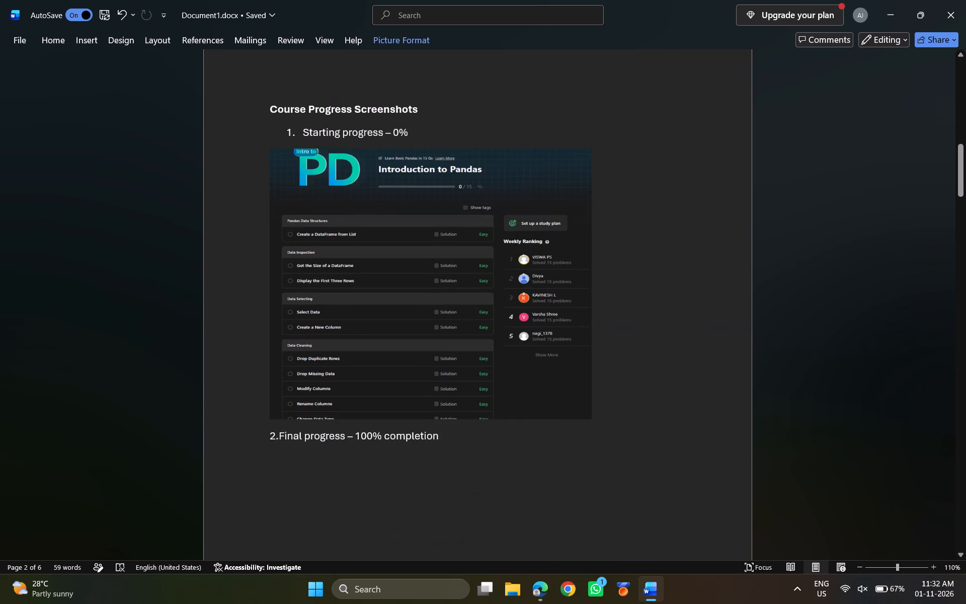
# Reduce the height of the Starting progress – 0% picture on page 2, keeping its width.
pyautogui.scroll(-2, 663, 416)
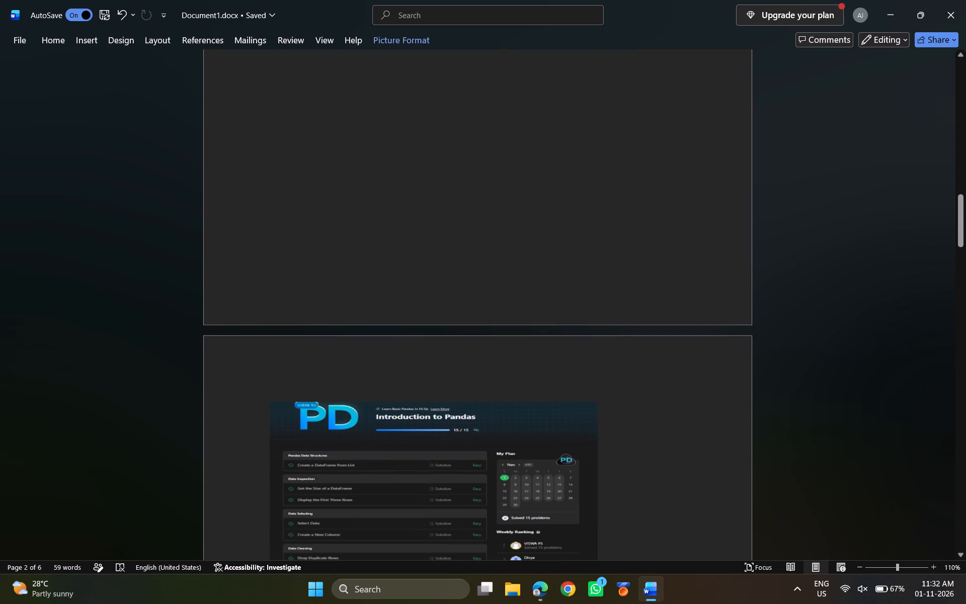
pyautogui.scroll(2, 393, 271)
pyautogui.scroll(-1, 393, 271)
pyautogui.click(429, 143)
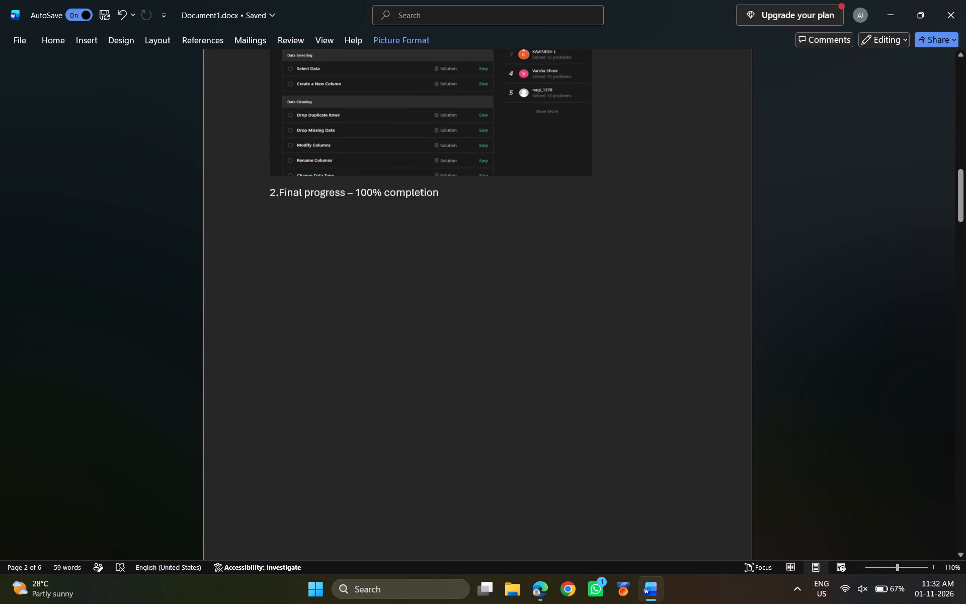
pyautogui.moveTo(430, 180); pyautogui.dragTo(437, 168)
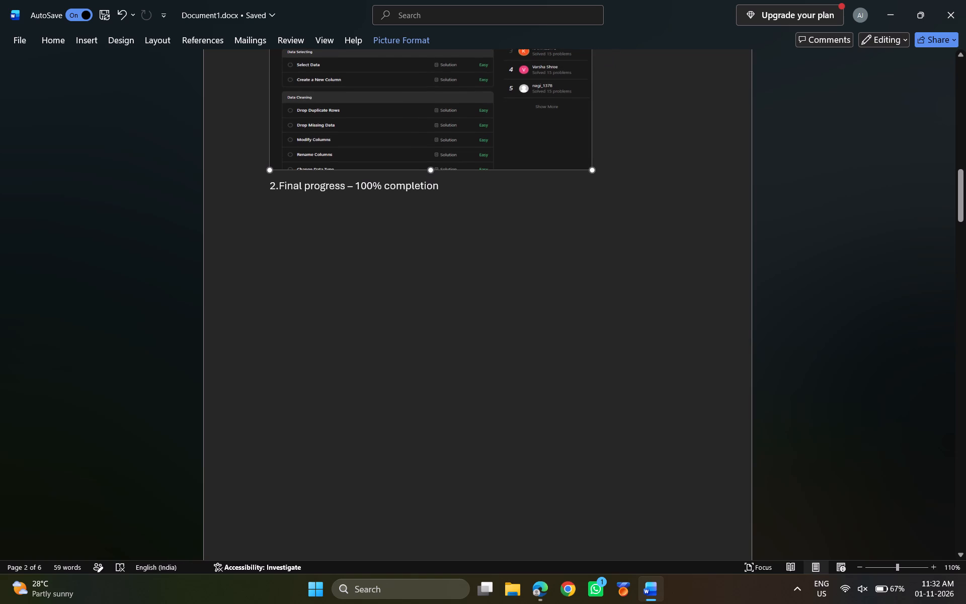
pyautogui.moveTo(437, 168); pyautogui.dragTo(437, 127)
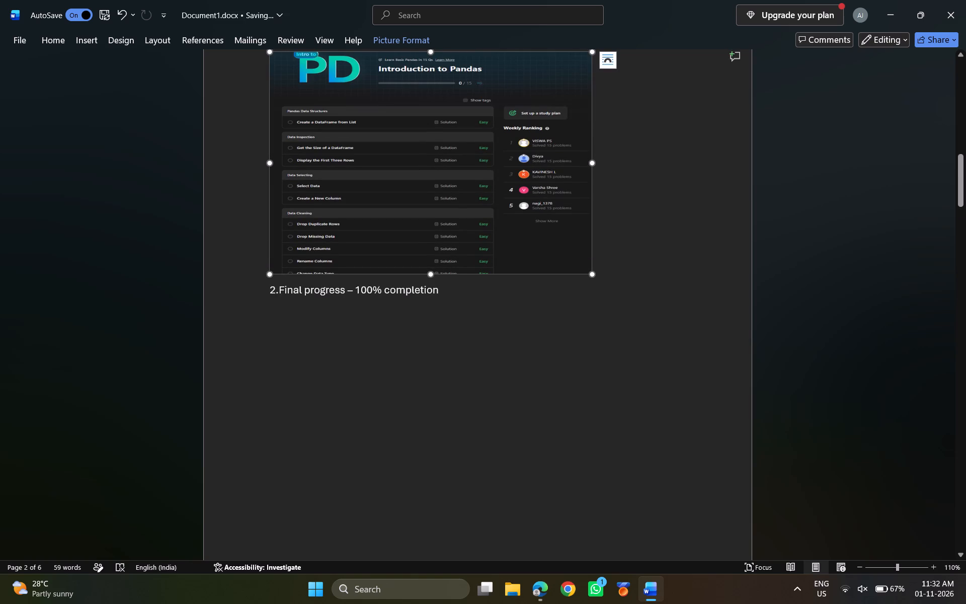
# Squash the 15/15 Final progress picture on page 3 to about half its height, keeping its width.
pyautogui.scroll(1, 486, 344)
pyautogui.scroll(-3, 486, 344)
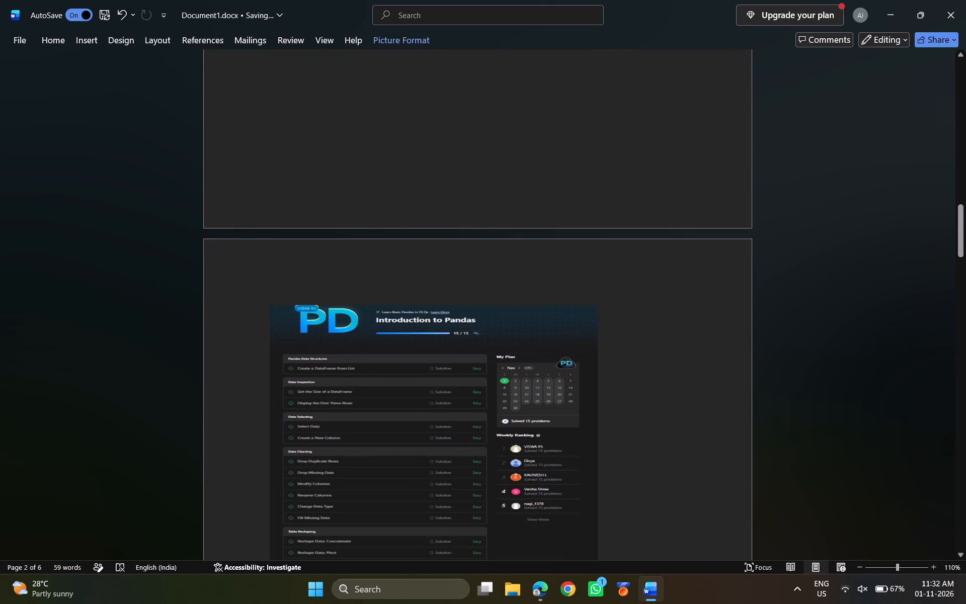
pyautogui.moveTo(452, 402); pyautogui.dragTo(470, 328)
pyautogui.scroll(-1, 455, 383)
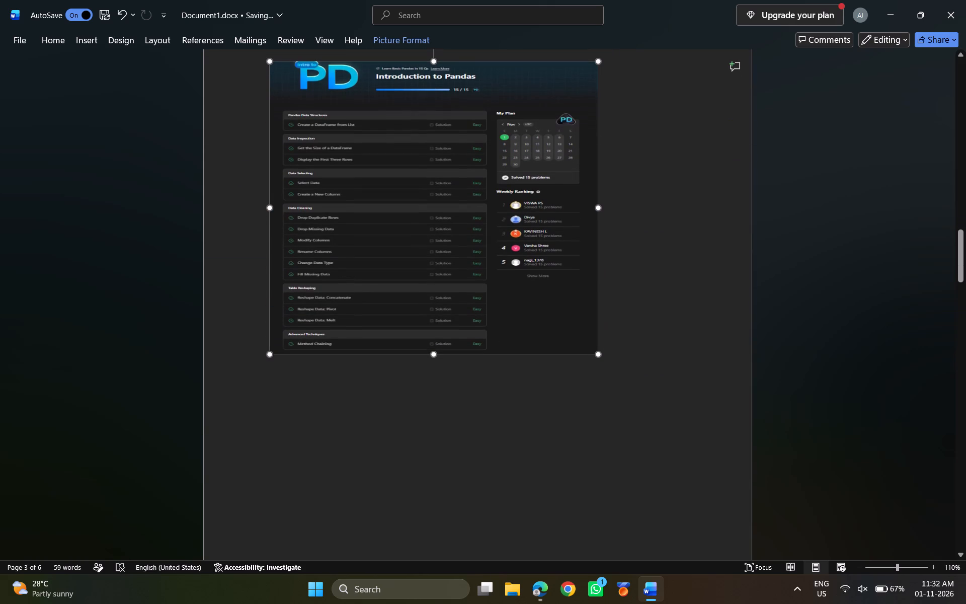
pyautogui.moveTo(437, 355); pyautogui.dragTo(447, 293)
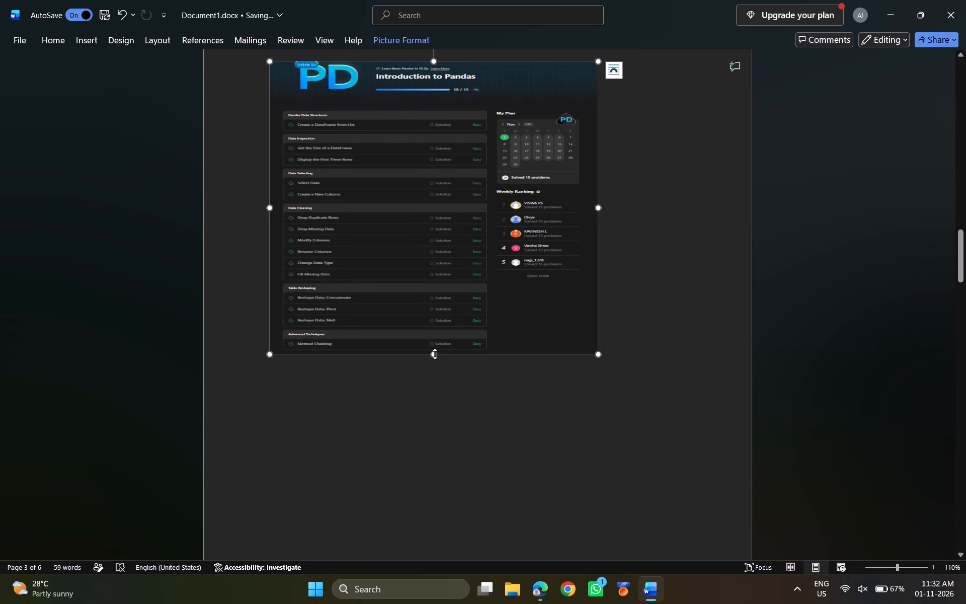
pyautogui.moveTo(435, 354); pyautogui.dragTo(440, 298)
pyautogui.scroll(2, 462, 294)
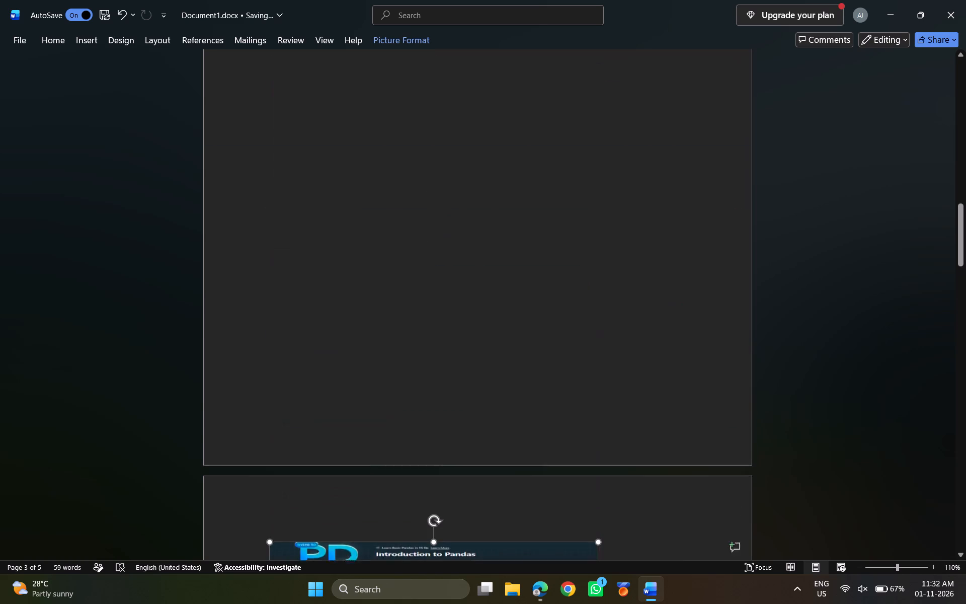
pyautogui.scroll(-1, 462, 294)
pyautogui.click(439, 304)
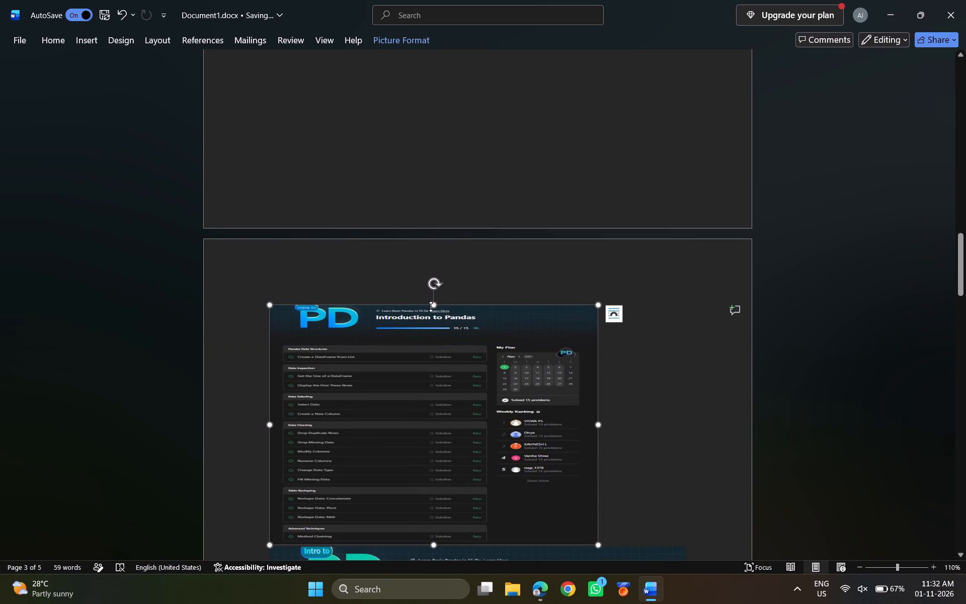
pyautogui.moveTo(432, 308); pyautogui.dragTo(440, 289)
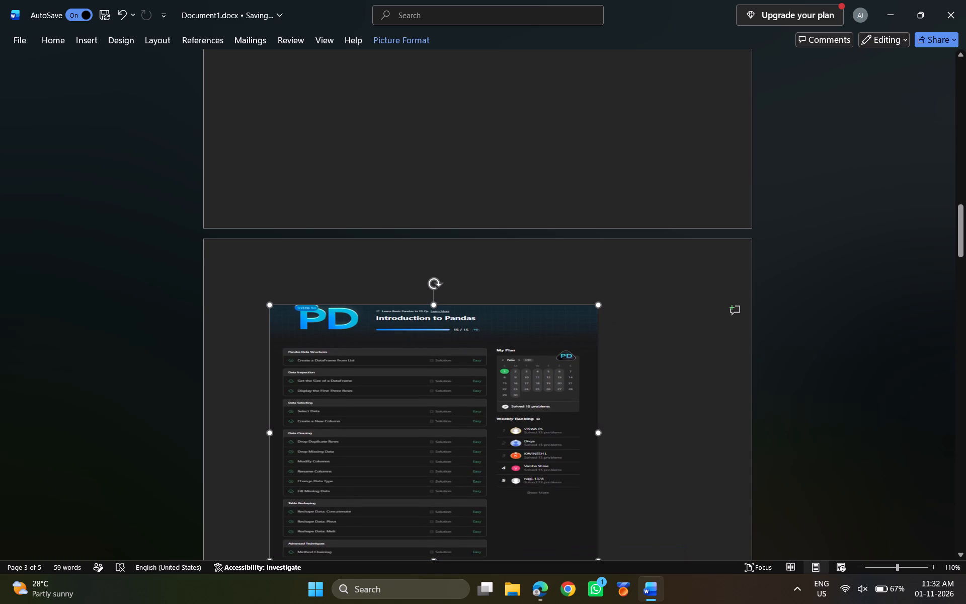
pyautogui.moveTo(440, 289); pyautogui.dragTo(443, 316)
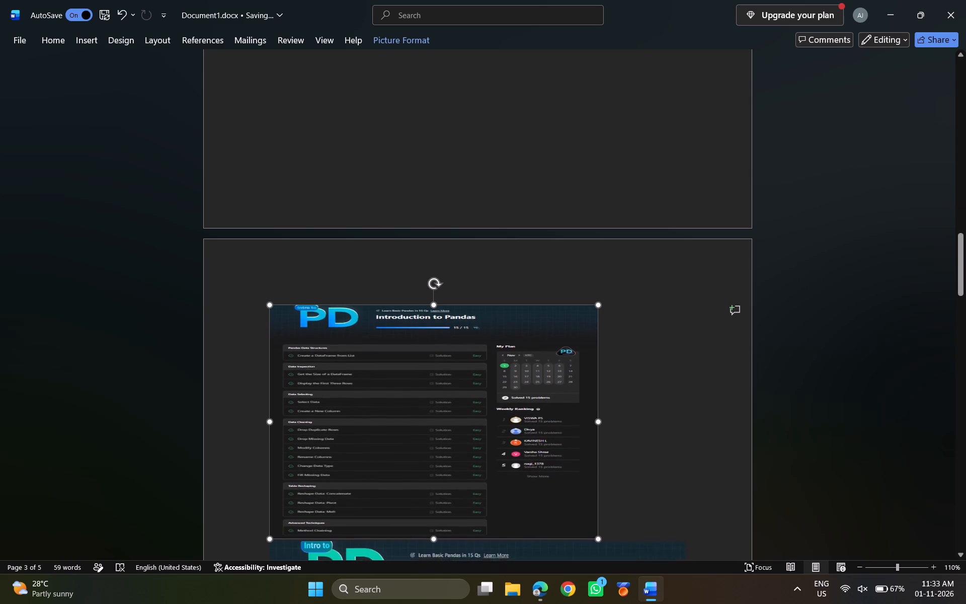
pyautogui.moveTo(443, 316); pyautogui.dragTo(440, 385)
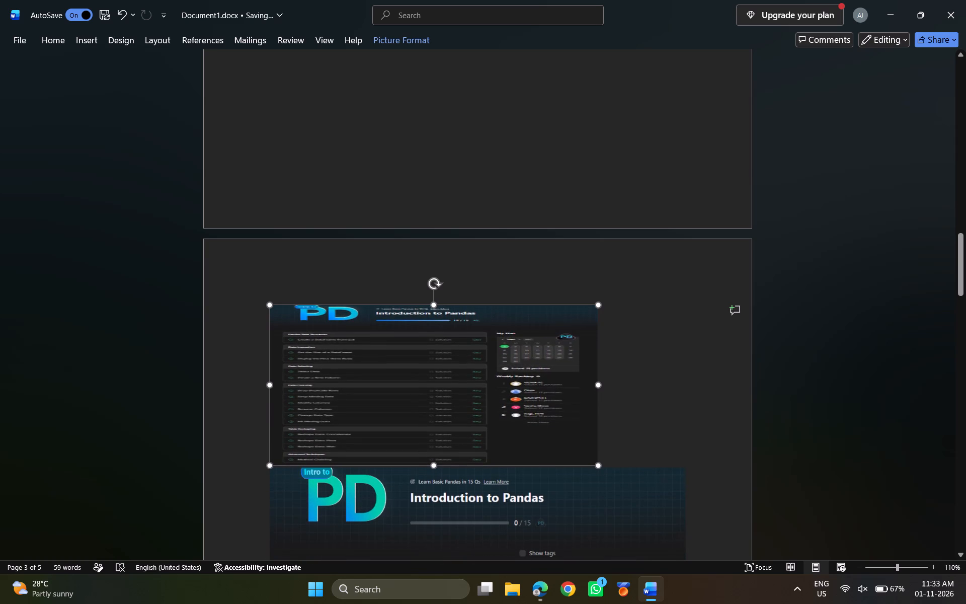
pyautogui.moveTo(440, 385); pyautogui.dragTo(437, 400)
# Delete the large duplicate 0/15 Introduction to Pandas screenshot below the squashed Final progress picture on page 3.
pyautogui.scroll(2, 456, 283)
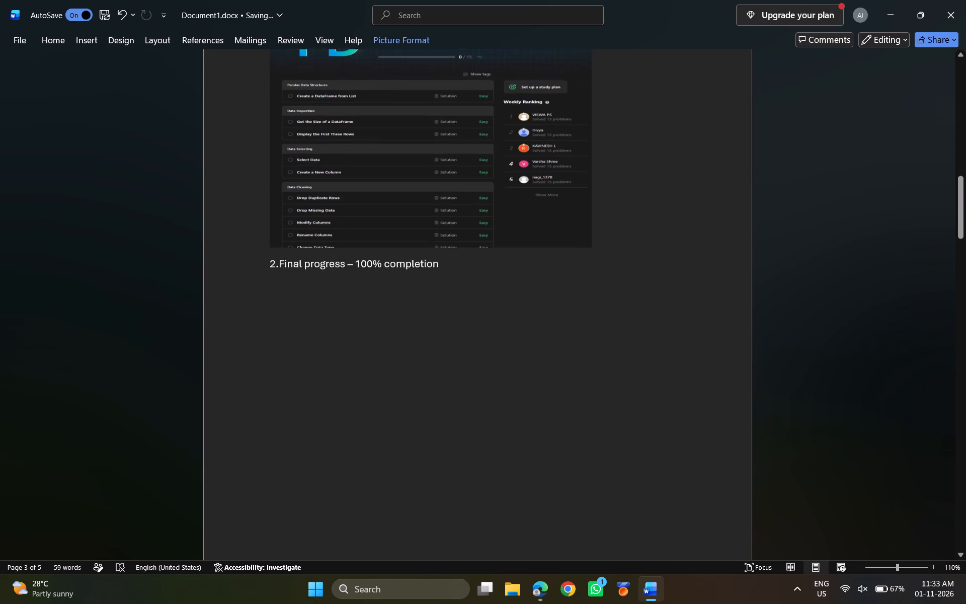
pyautogui.scroll(-5, 437, 335)
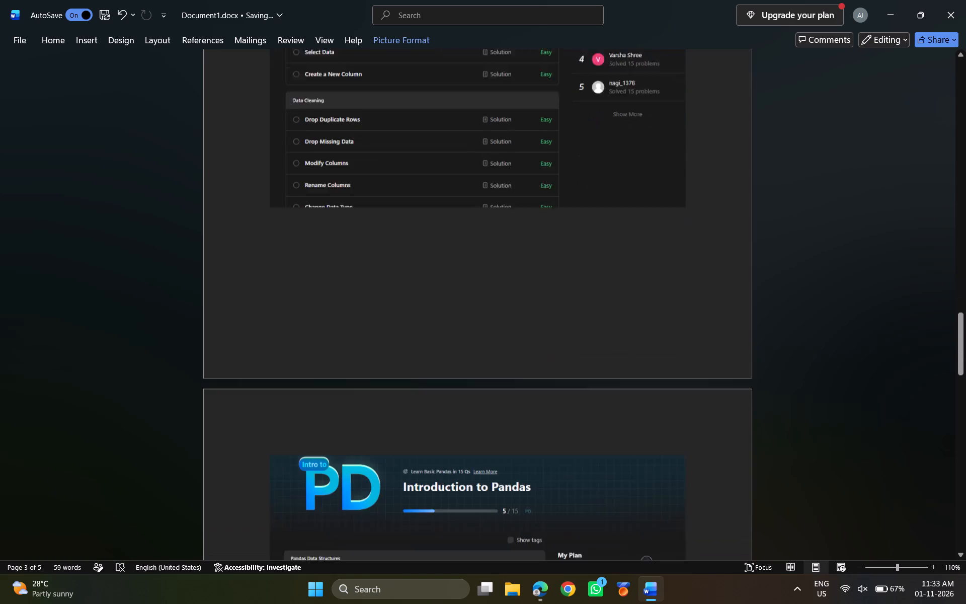
pyautogui.scroll(-1, 437, 340)
pyautogui.scroll(3, 438, 341)
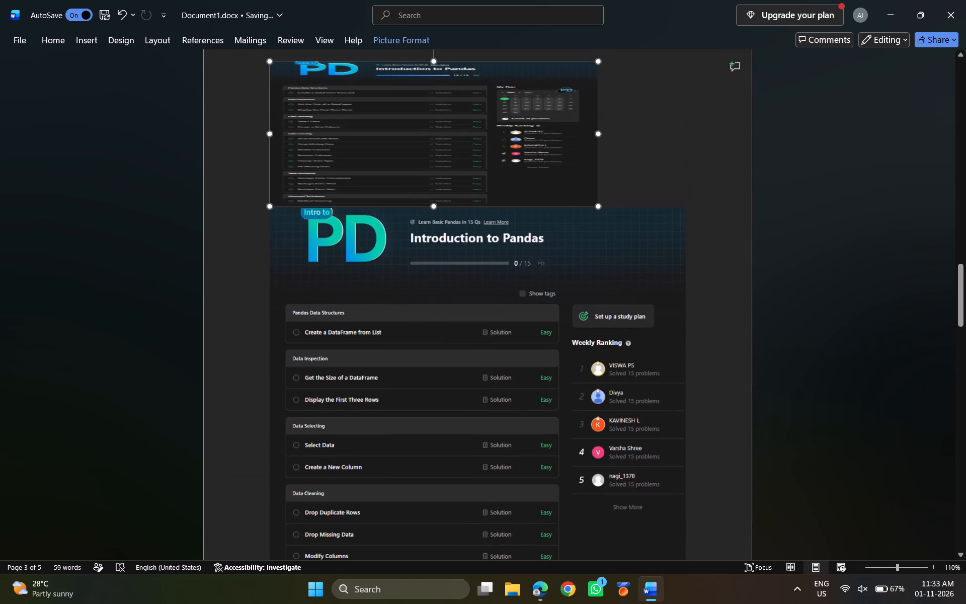
pyautogui.scroll(-5, 438, 341)
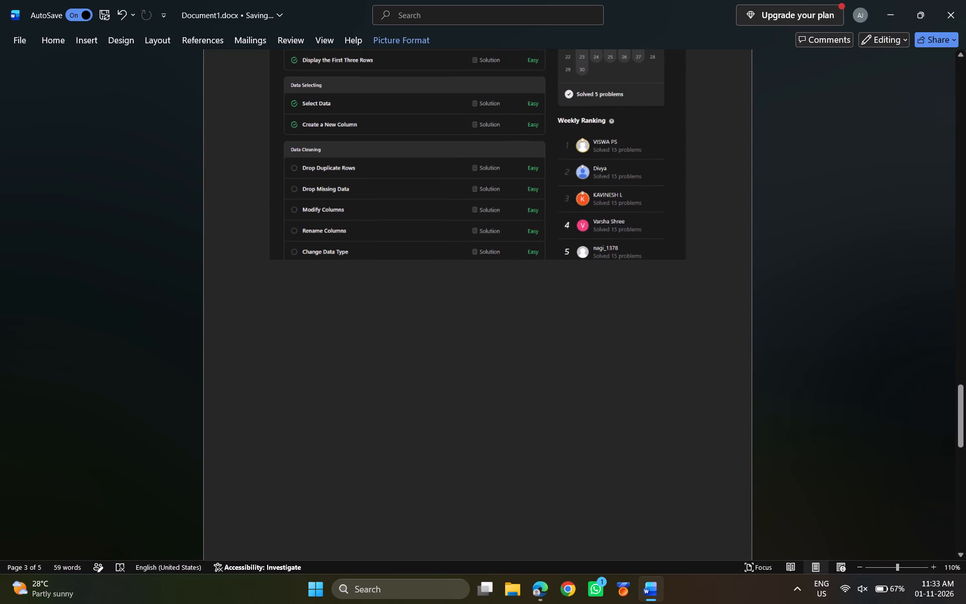
pyautogui.scroll(-1, 449, 338)
pyautogui.scroll(6, 449, 338)
pyautogui.click(449, 338)
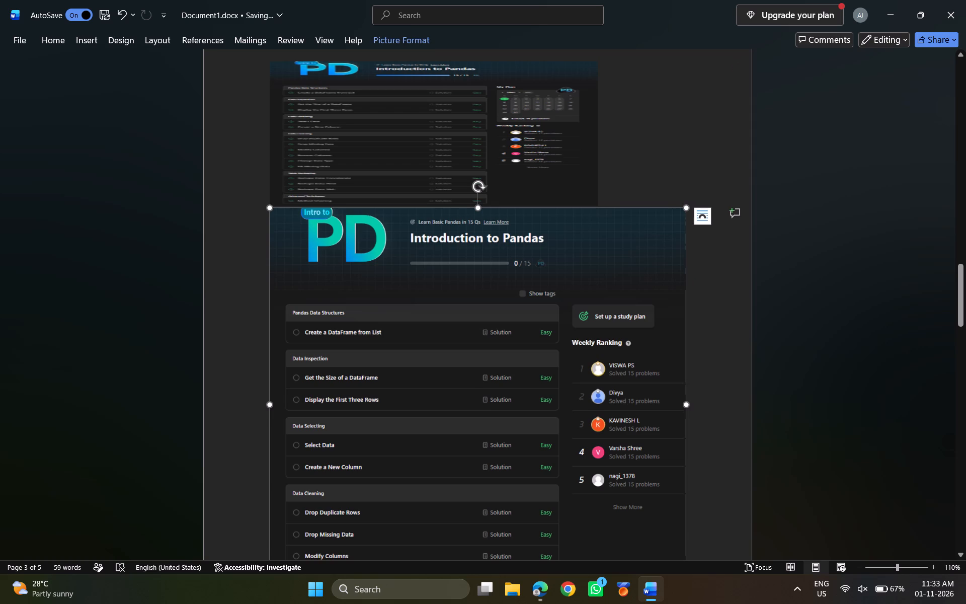
pyautogui.press('Delete')
# Delete the squashed 15/15 Final progress picture above the 5/15 screenshot on page 3.
pyautogui.scroll(-1, 468, 336)
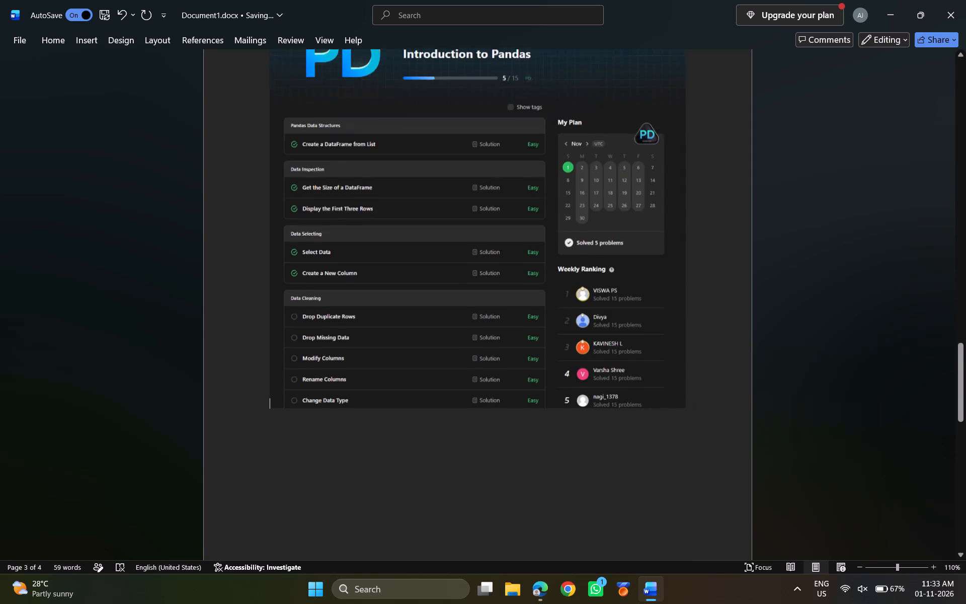
pyautogui.scroll(-4, 472, 335)
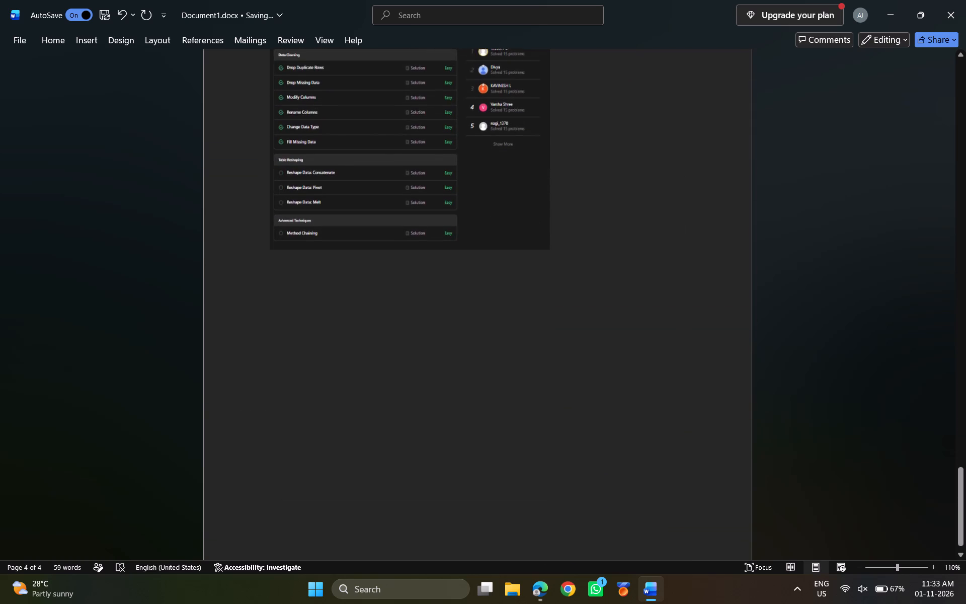
pyautogui.scroll(-1, 473, 335)
pyautogui.scroll(5, 473, 335)
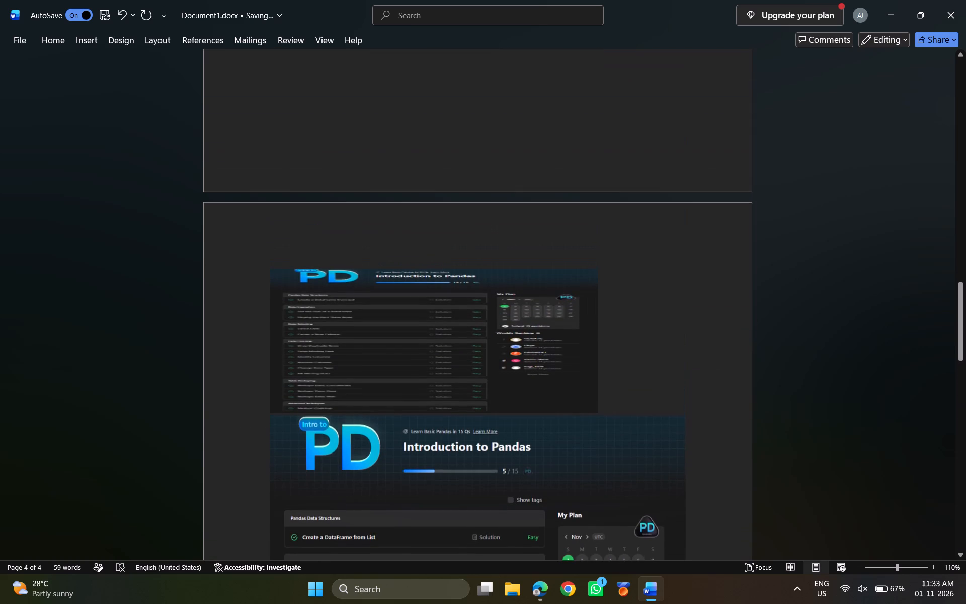
pyautogui.click(473, 335)
pyautogui.press('Delete')
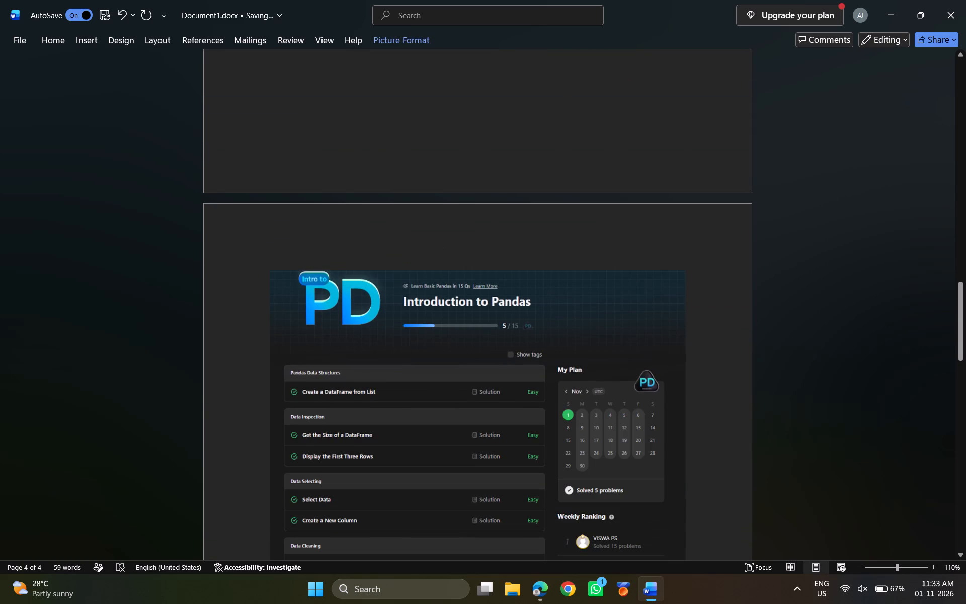
# Copy the heading "2.Final progress – 100% completion" from below the Starting progress picture to a new line under the 11/15 picture on page 4.
pyautogui.moveTo(473, 335); pyautogui.dragTo(478, 300)
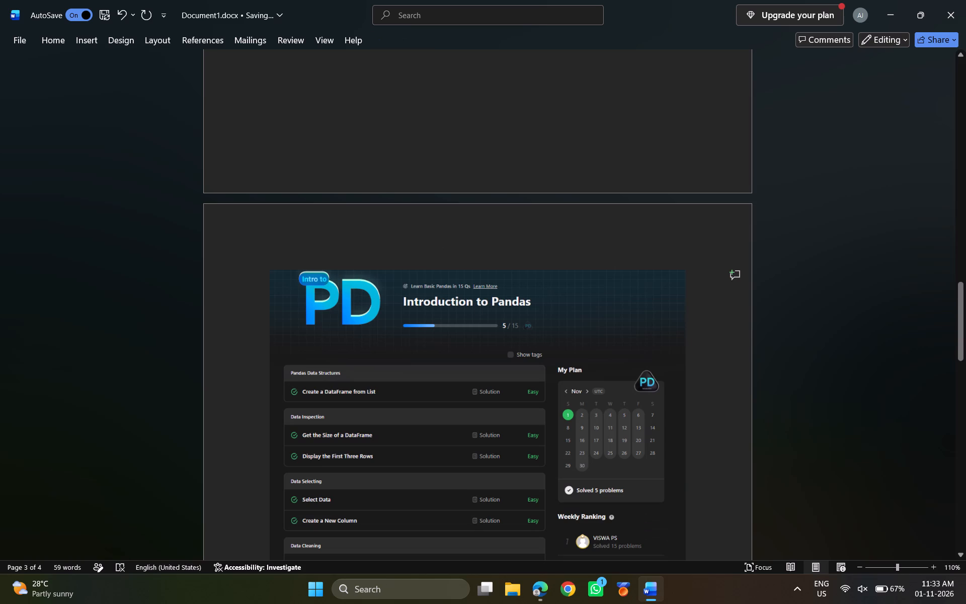
pyautogui.scroll(2, 482, 273)
pyautogui.moveTo(444, 256); pyautogui.dragTo(417, 249)
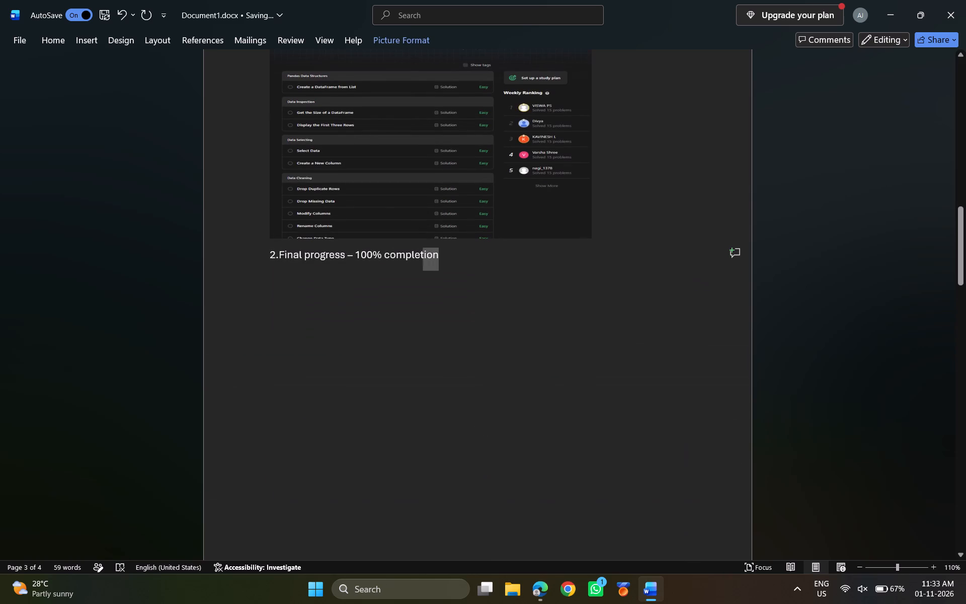
pyautogui.moveTo(417, 249); pyautogui.dragTo(189, 275)
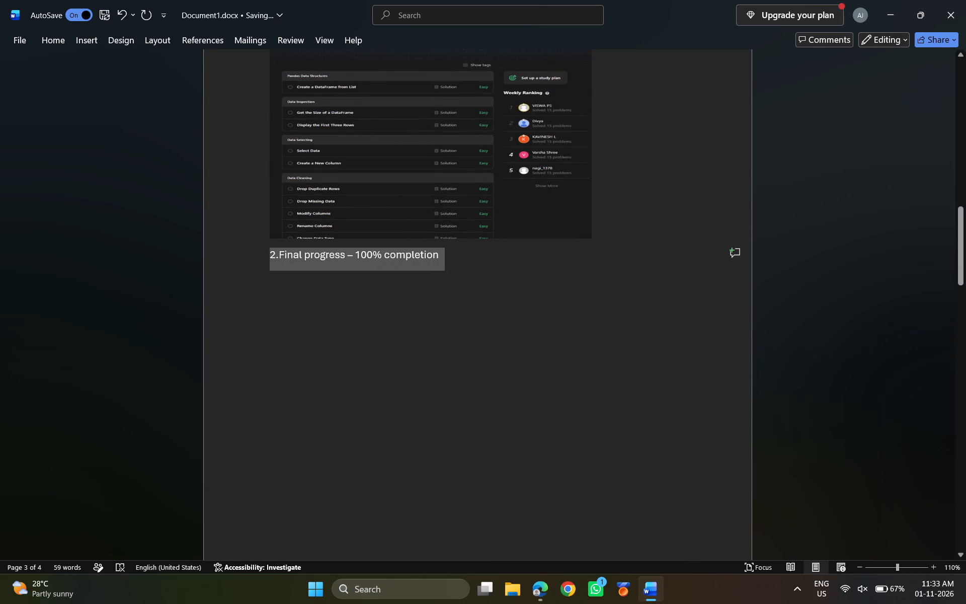
pyautogui.hotkey('ctrl', 'c')
pyautogui.scroll(-7, 265, 279)
pyautogui.scroll(-1, 314, 317)
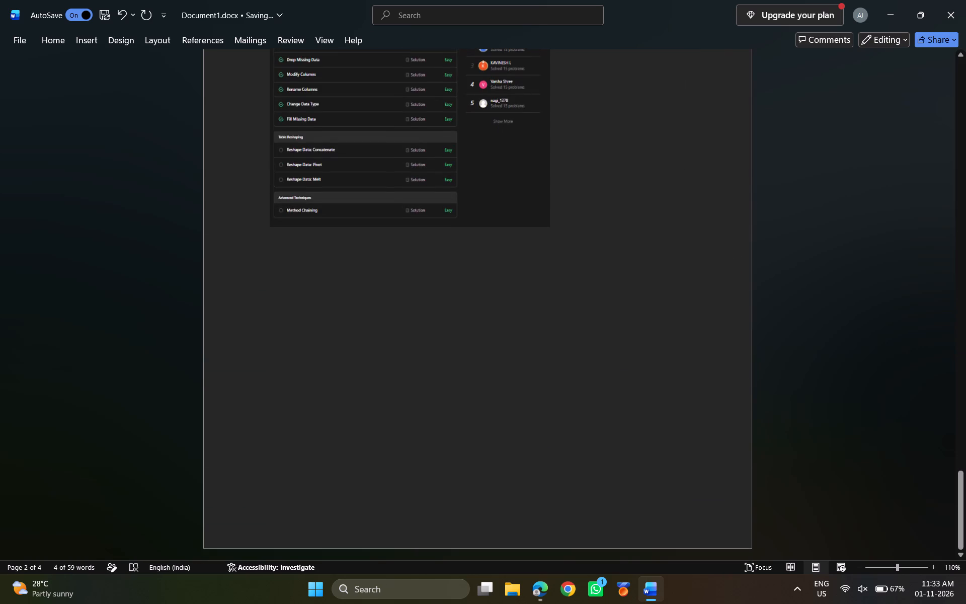
pyautogui.scroll(2, 314, 317)
pyautogui.scroll(-2, 466, 308)
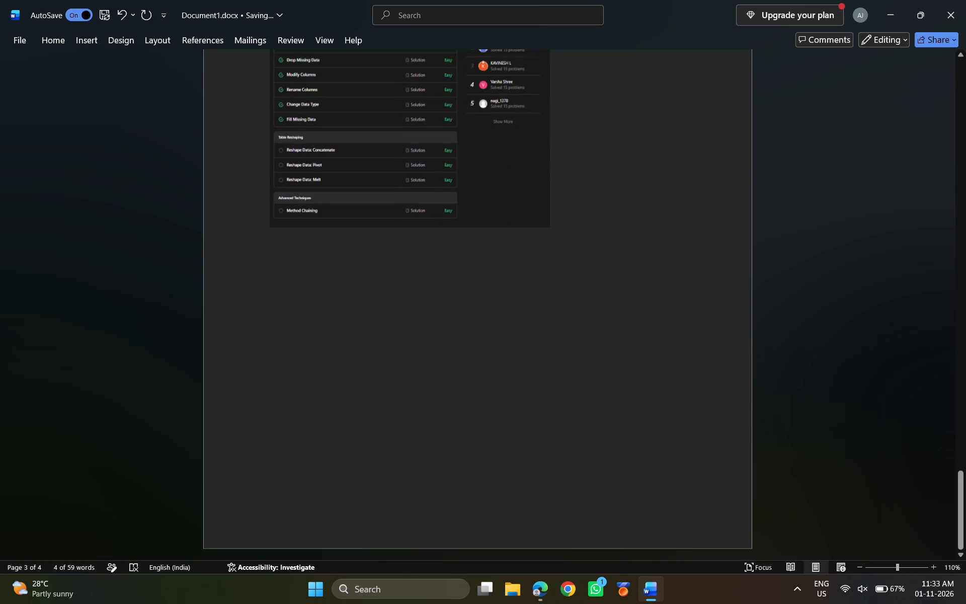
pyautogui.click(415, 261)
pyautogui.click(418, 261)
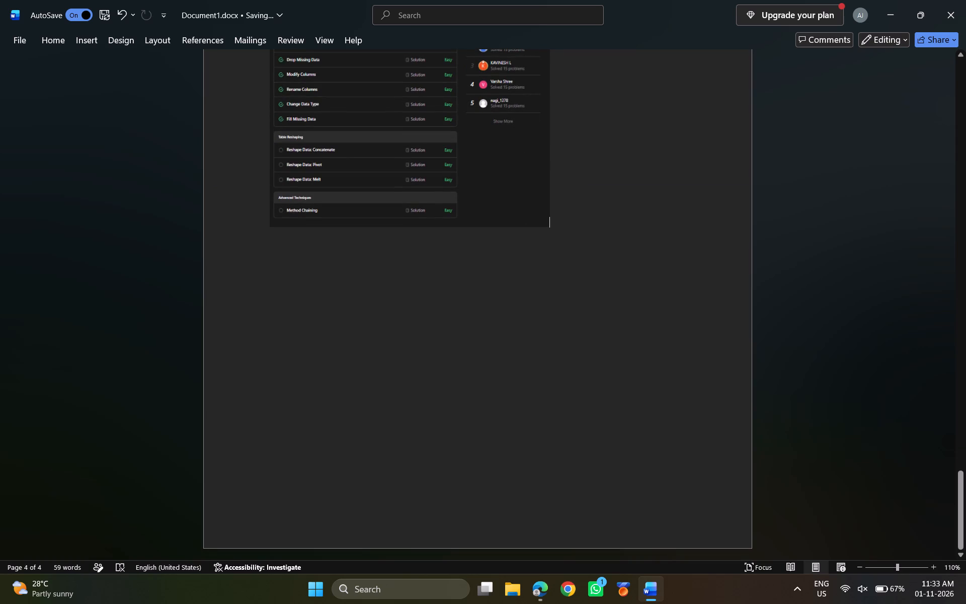
pyautogui.press('Return')
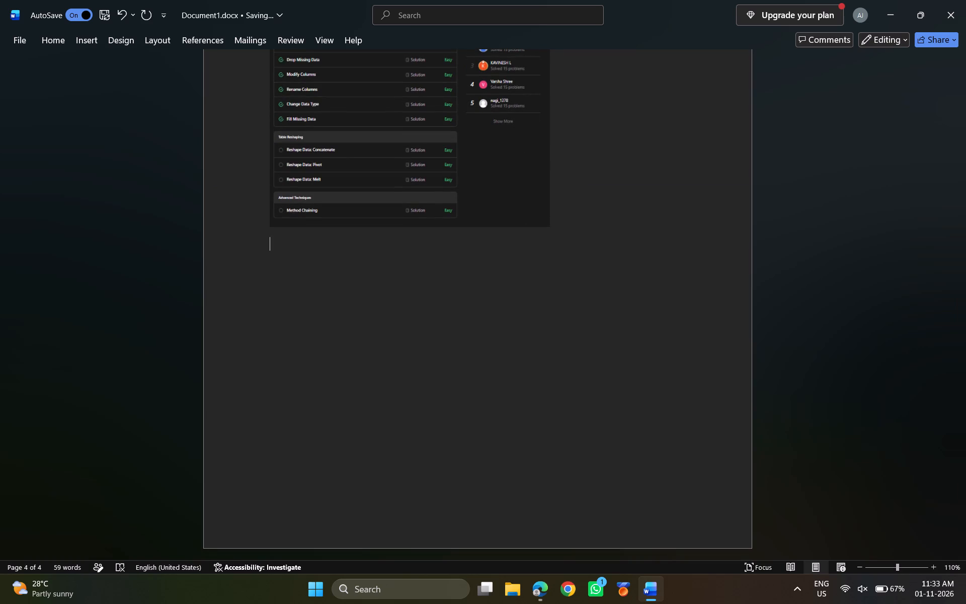
pyautogui.hotkey('ctrl', 'v')
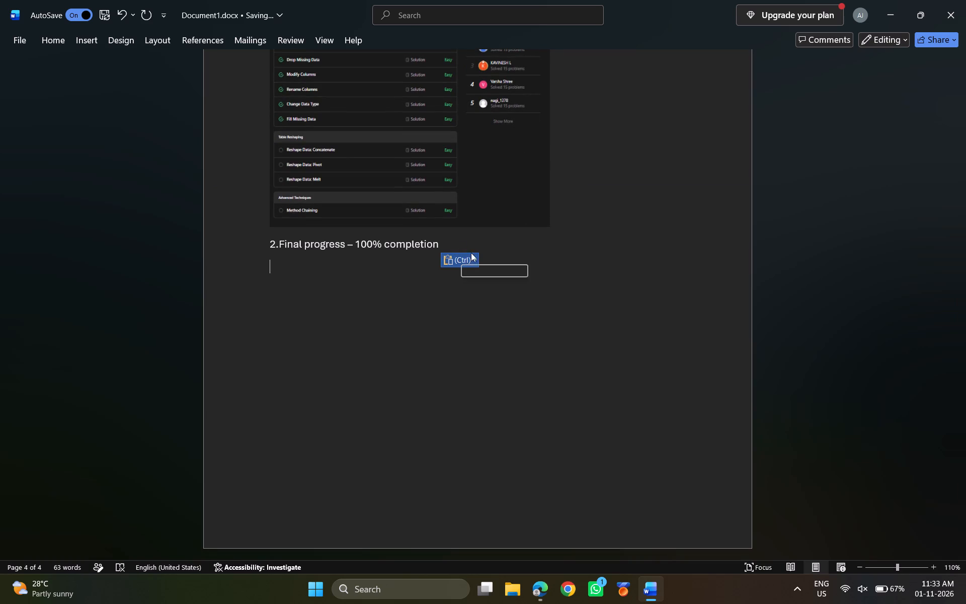
# Look through the progress screenshots from the Starting progress picture on page 2 to the copied Final progress heading on page 4.
pyautogui.scroll(1, 520, 356)
pyautogui.click(520, 356)
pyautogui.scroll(1, 597, 337)
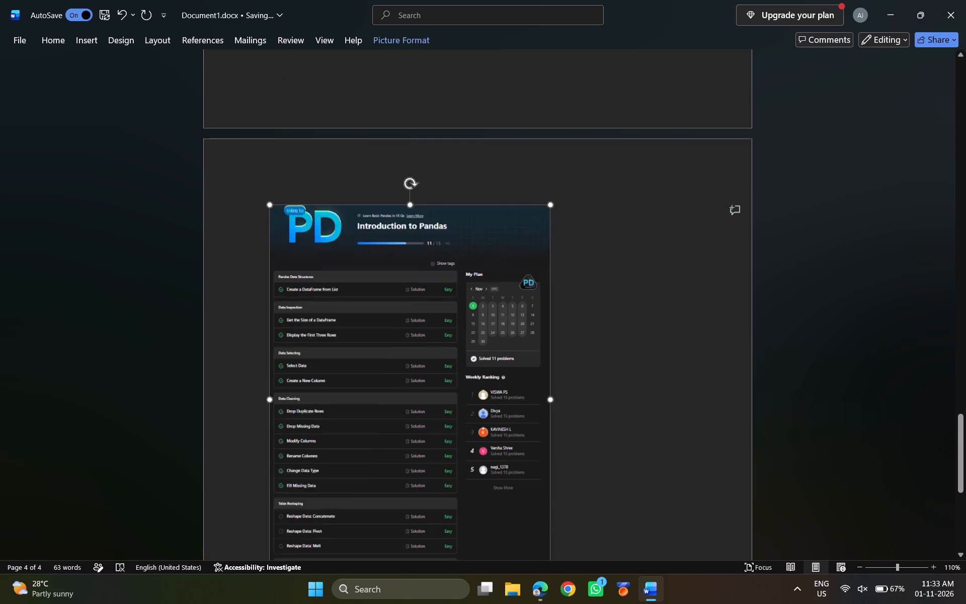
pyautogui.scroll(6, 597, 337)
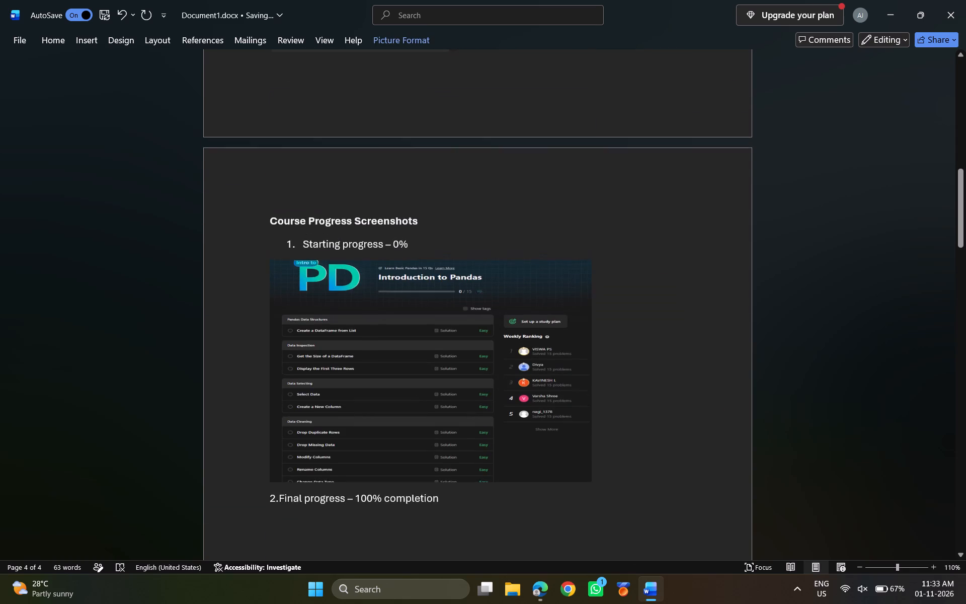
pyautogui.scroll(-5, 597, 337)
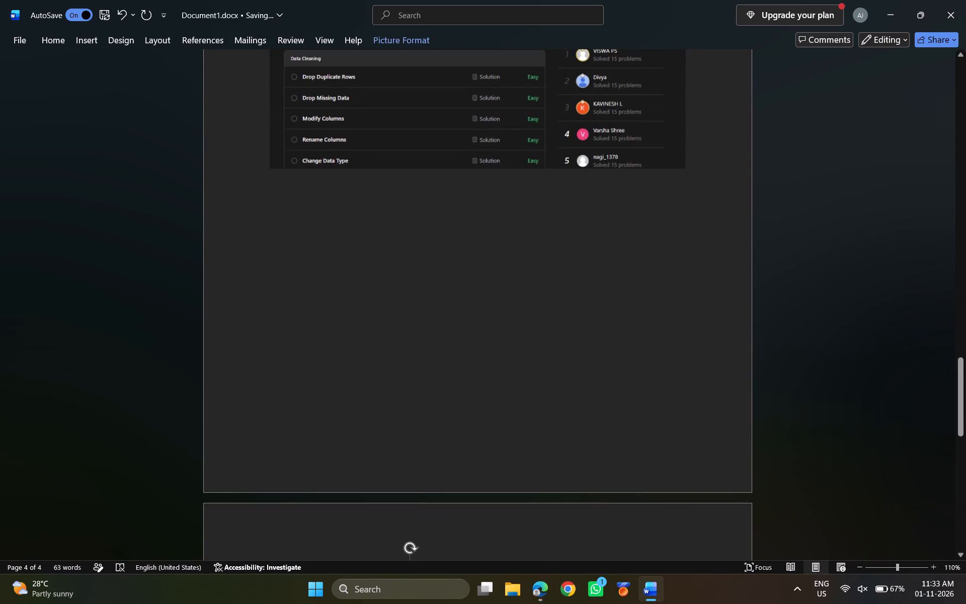
pyautogui.scroll(-5, 593, 337)
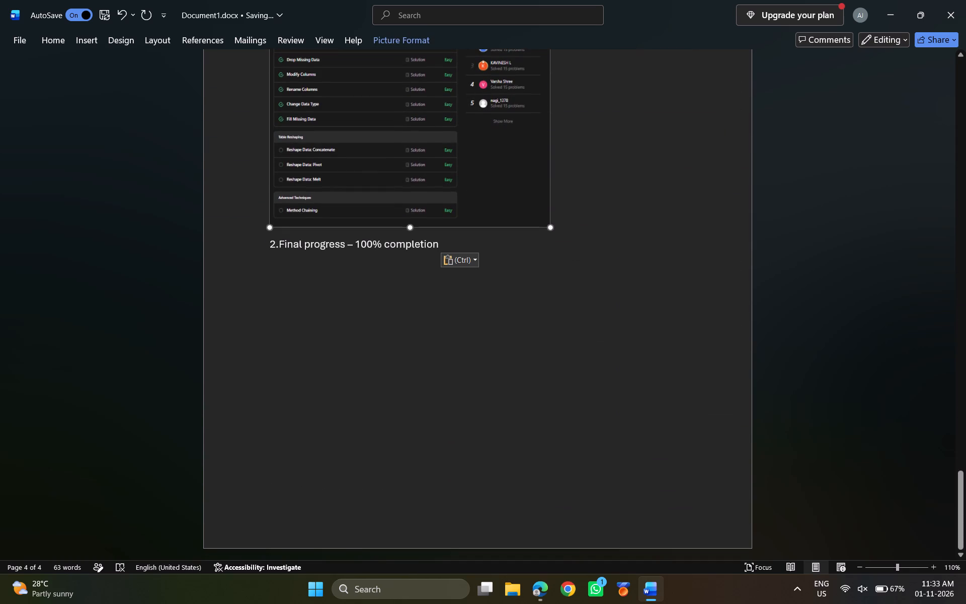
# Insert the picture Screenshot 2026-11-01 112503.png from this device below the copied Final progress heading.
pyautogui.click(409, 350)
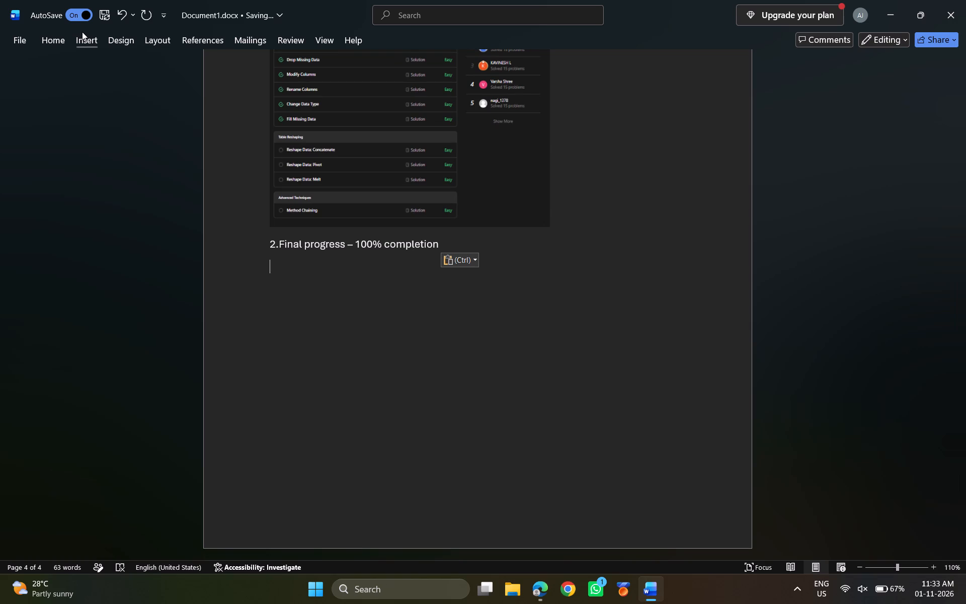
pyautogui.click(84, 33)
pyautogui.click(140, 85)
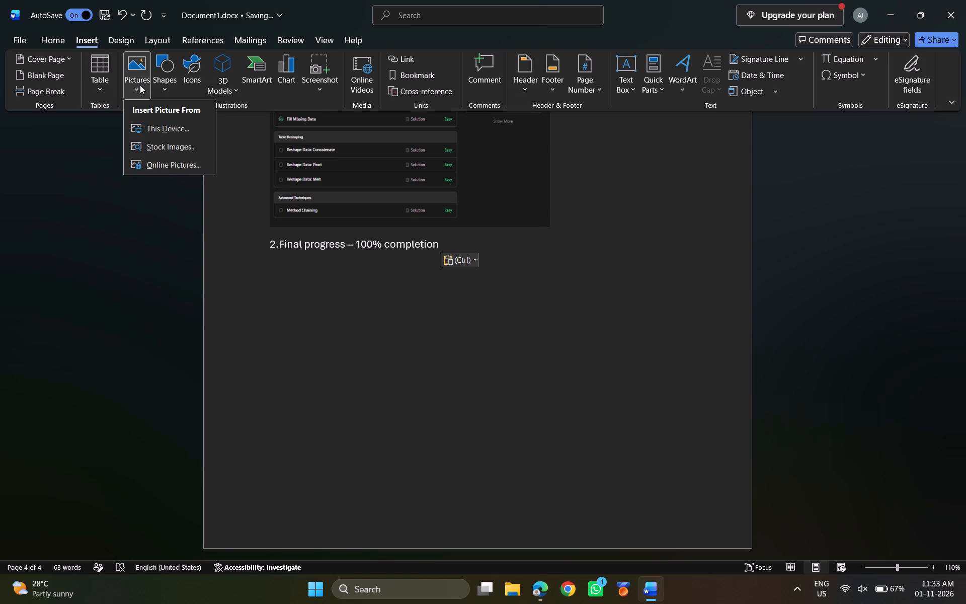
pyautogui.click(161, 124)
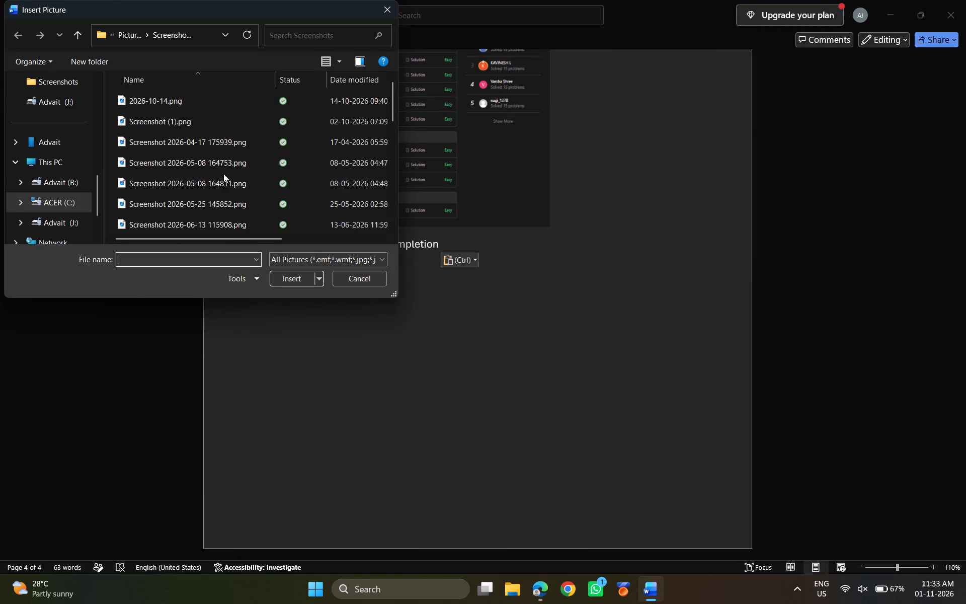
pyautogui.scroll(-12, 223, 174)
pyautogui.click(238, 200)
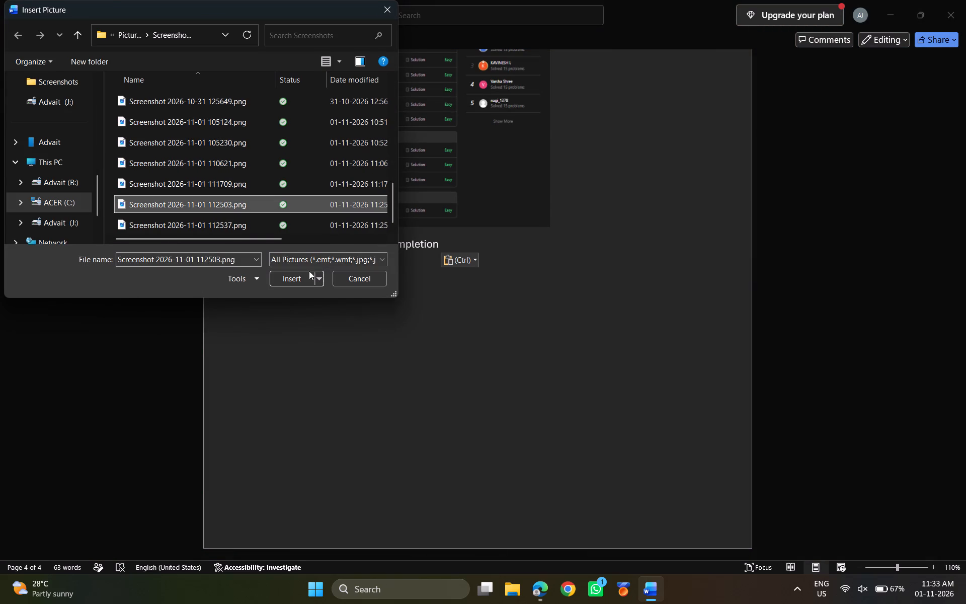
pyautogui.click(298, 280)
# Delete the original "2.Final progress – 100% completion" heading below the Starting progress picture on page 2.
pyautogui.scroll(-2, 569, 292)
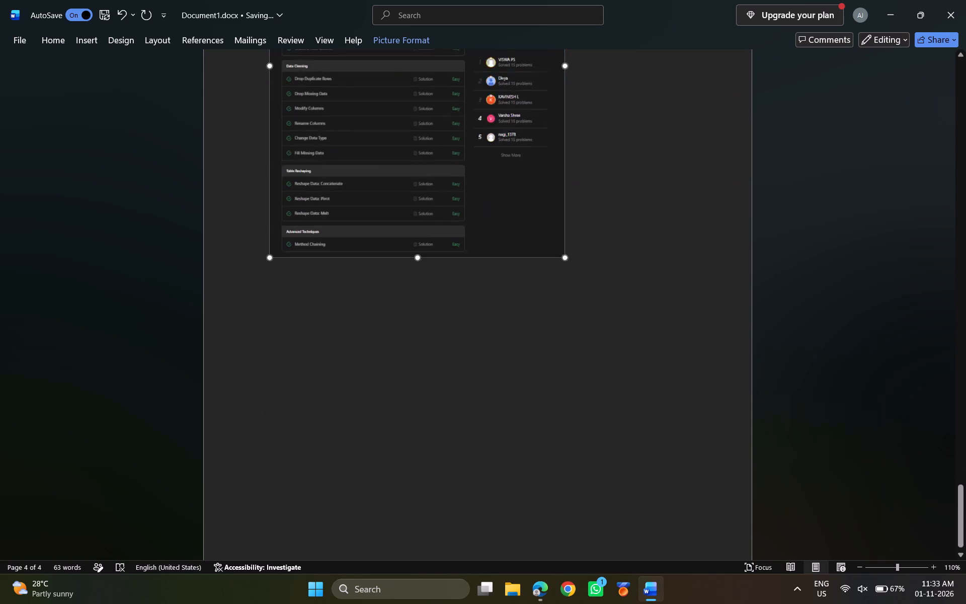
pyautogui.scroll(8, 567, 294)
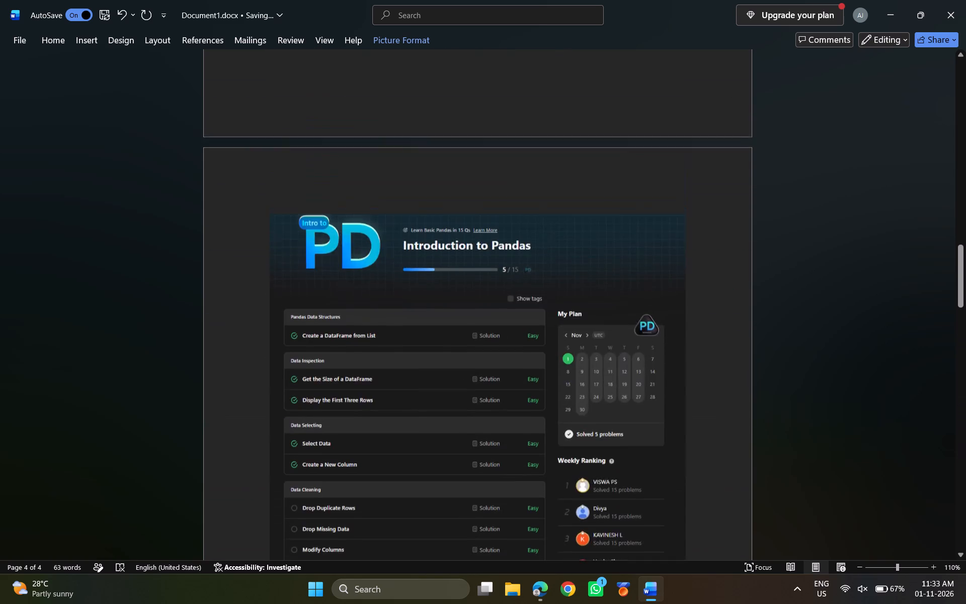
pyautogui.scroll(3, 567, 294)
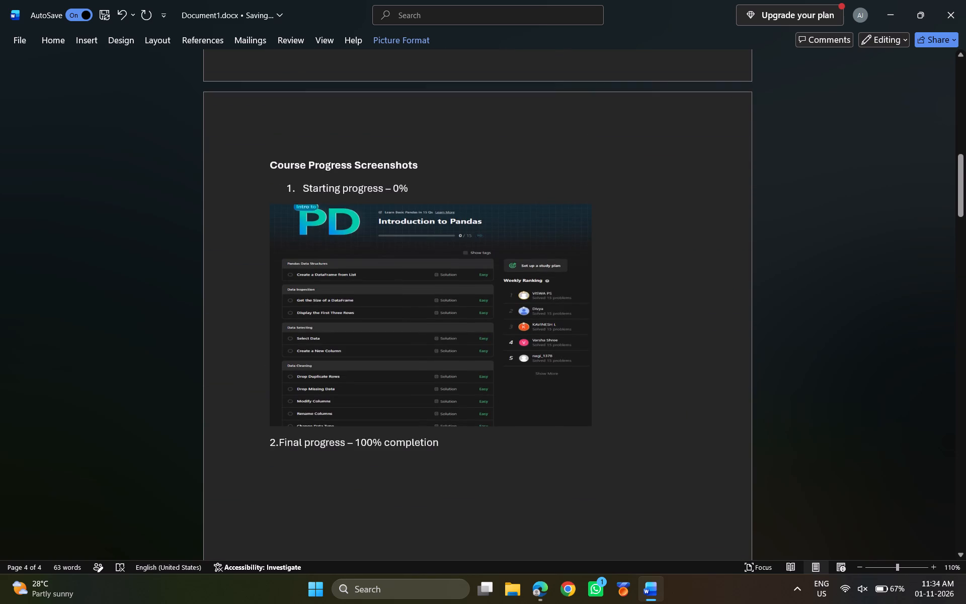
pyautogui.scroll(-1, 507, 313)
pyautogui.moveTo(445, 201); pyautogui.dragTo(197, 192)
pyautogui.press('BackSpace')
# Check the layout around the Starting progress picture on page 2 and the 5/15 picture on page 3.
pyautogui.scroll(2, 380, 222)
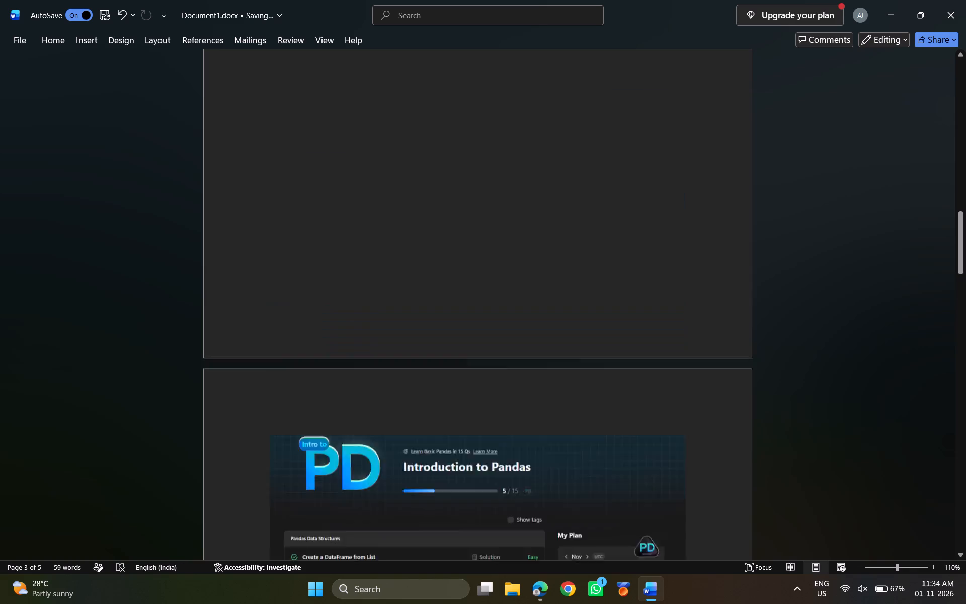
pyautogui.scroll(2, 377, 224)
pyautogui.scroll(-1, 376, 224)
pyautogui.scroll(1, 376, 224)
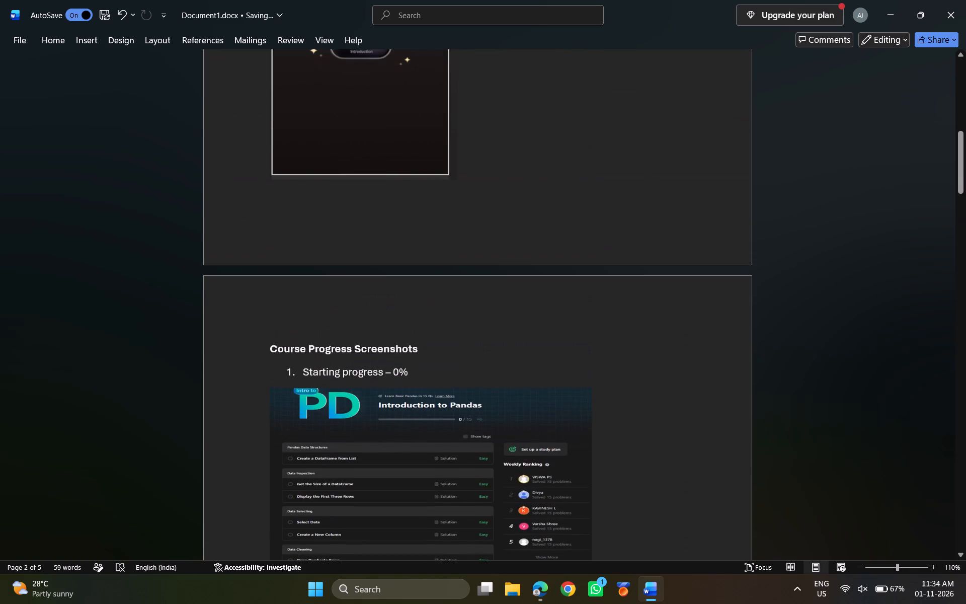
pyautogui.scroll(-2, 376, 224)
pyautogui.scroll(1, 376, 224)
pyautogui.scroll(-2, 376, 224)
pyautogui.scroll(2, 376, 224)
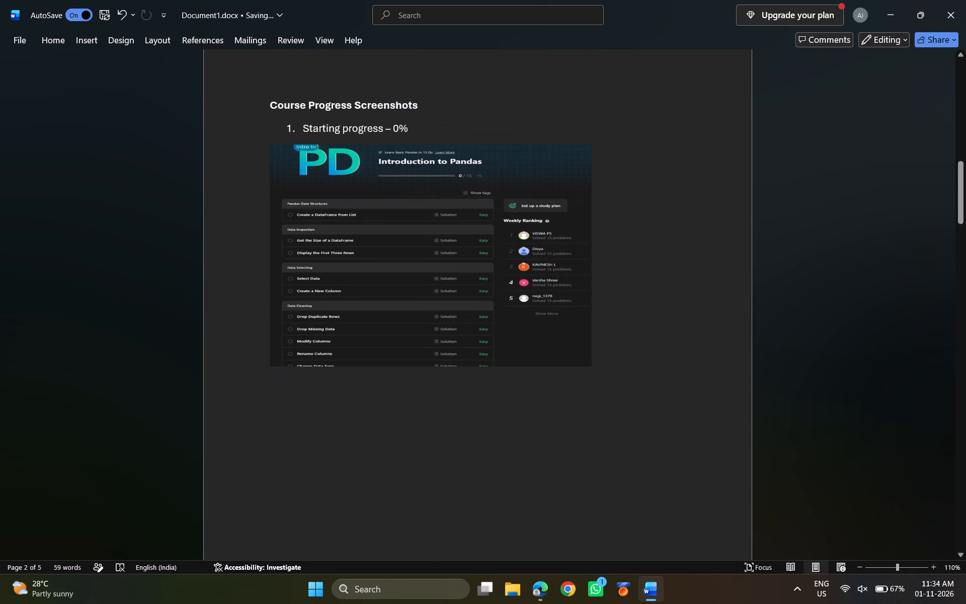
pyautogui.scroll(-3, 376, 224)
# Shrink the 5/15 picture on page 3 to about 60% of its height and about half its width.
pyautogui.click(388, 292)
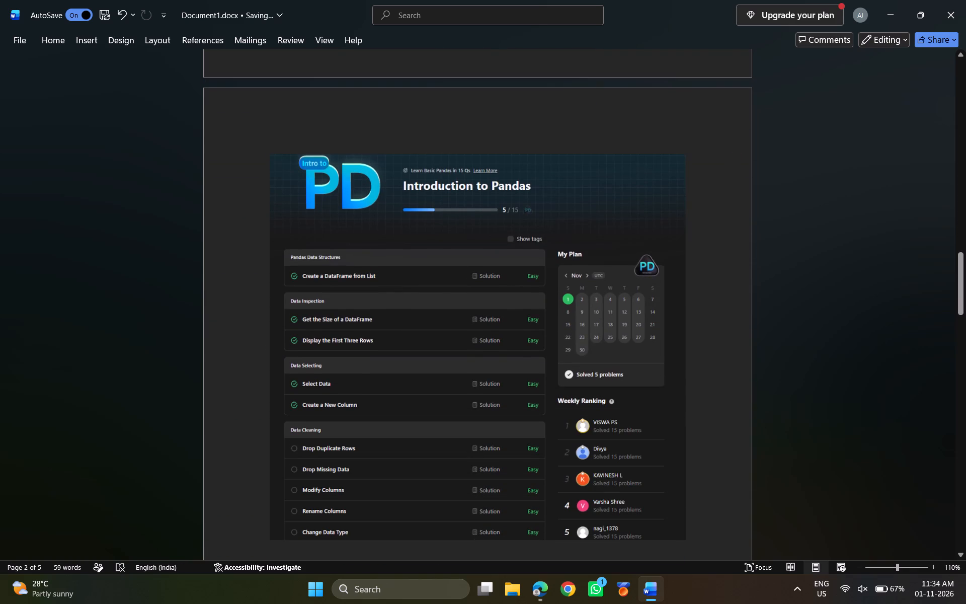
pyautogui.scroll(-1, 388, 292)
pyautogui.moveTo(476, 297); pyautogui.dragTo(469, 151)
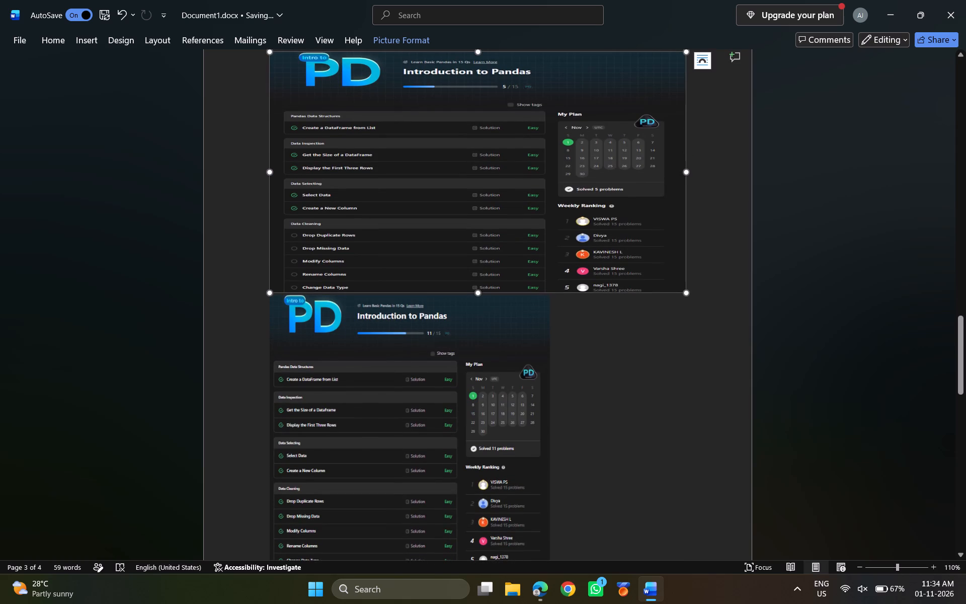
pyautogui.click(683, 168)
pyautogui.moveTo(686, 171); pyautogui.dragTo(490, 162)
# Stretch the Starting progress – 0% picture on page 2 to about 1.7 times its height, keeping its width.
pyautogui.scroll(-1, 490, 162)
pyautogui.scroll(4, 490, 162)
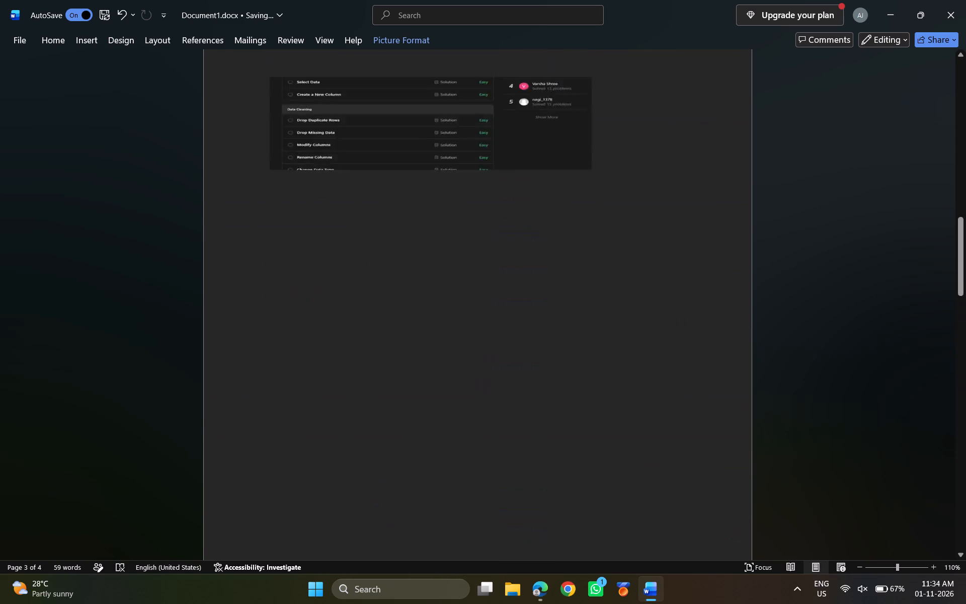
pyautogui.scroll(1, 490, 163)
pyautogui.click(411, 366)
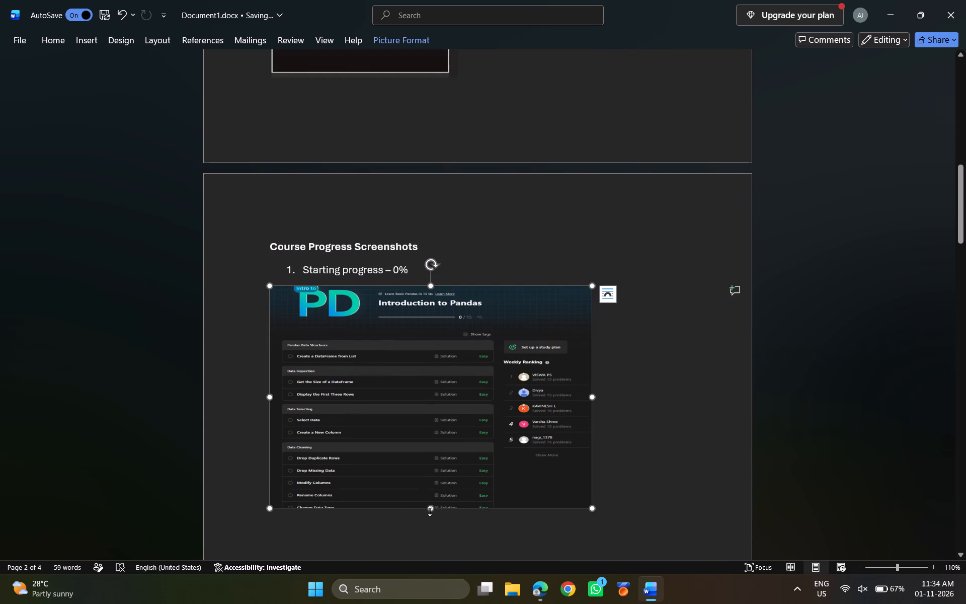
pyautogui.moveTo(430, 511); pyautogui.dragTo(410, 603)
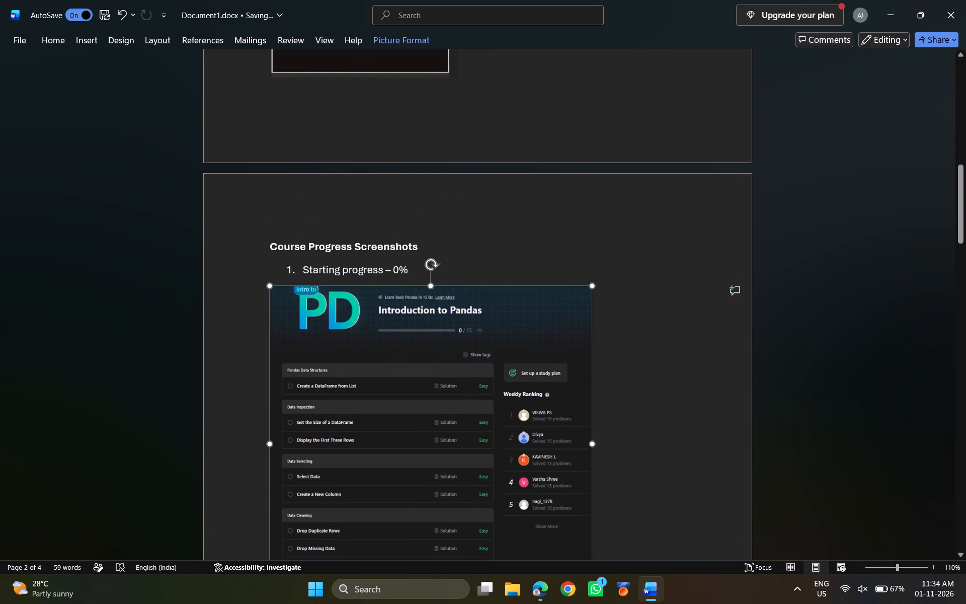
pyautogui.moveTo(410, 603); pyautogui.dragTo(410, 591)
pyautogui.scroll(-2, 498, 434)
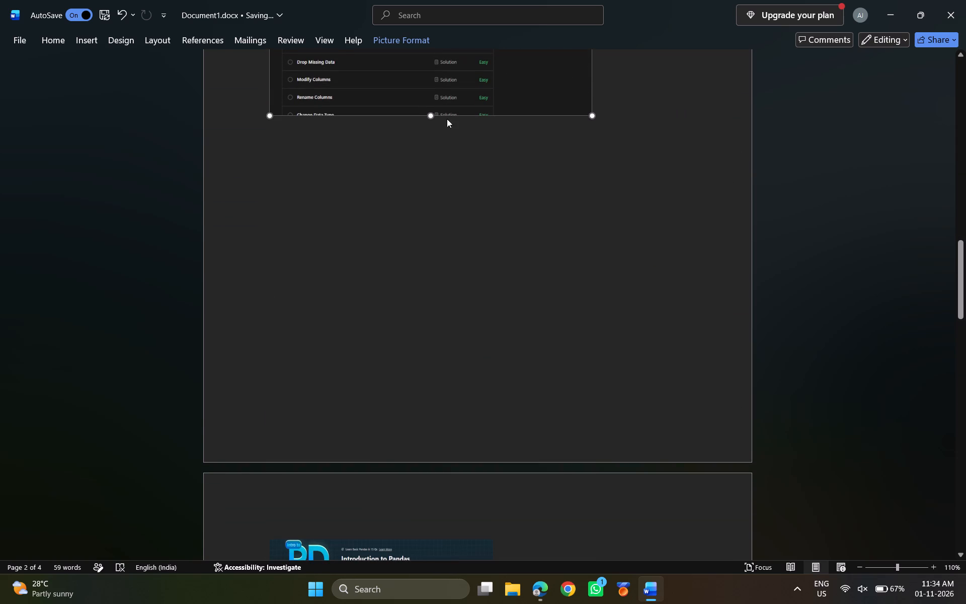
pyautogui.moveTo(428, 114); pyautogui.dragTo(429, 166)
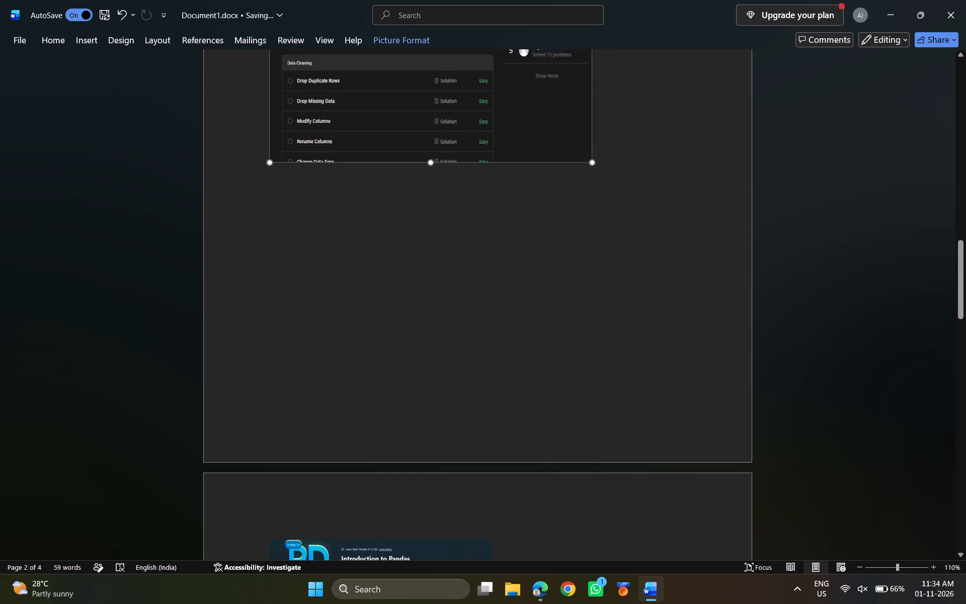
pyautogui.moveTo(429, 166); pyautogui.dragTo(429, 180)
# Zoom the document out to 70% and narrow the Starting progress – 0% picture to about five-sixths of its width, keeping its height.
pyautogui.scroll(1, 498, 192)
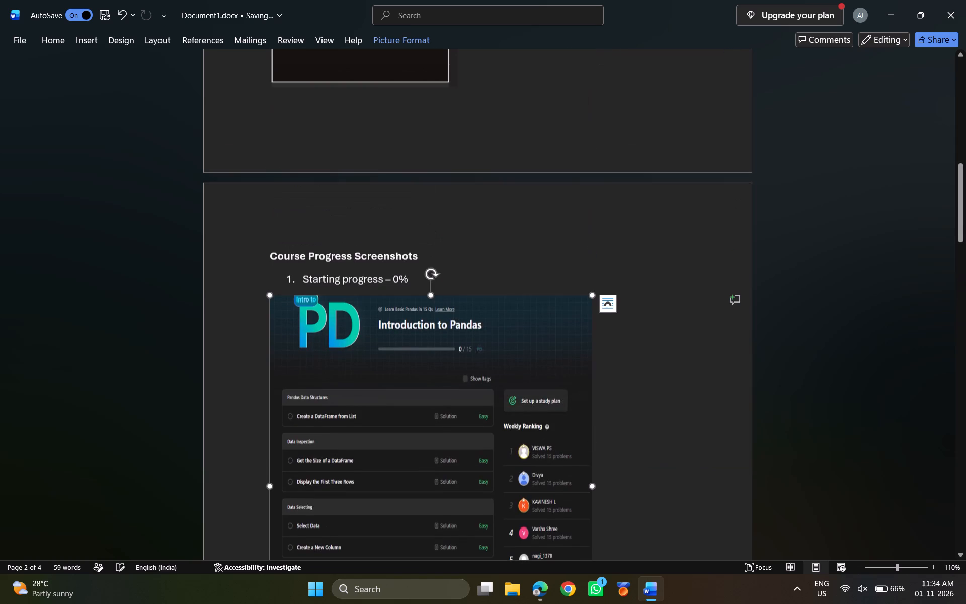
pyautogui.hotkey('ctrl', '-')
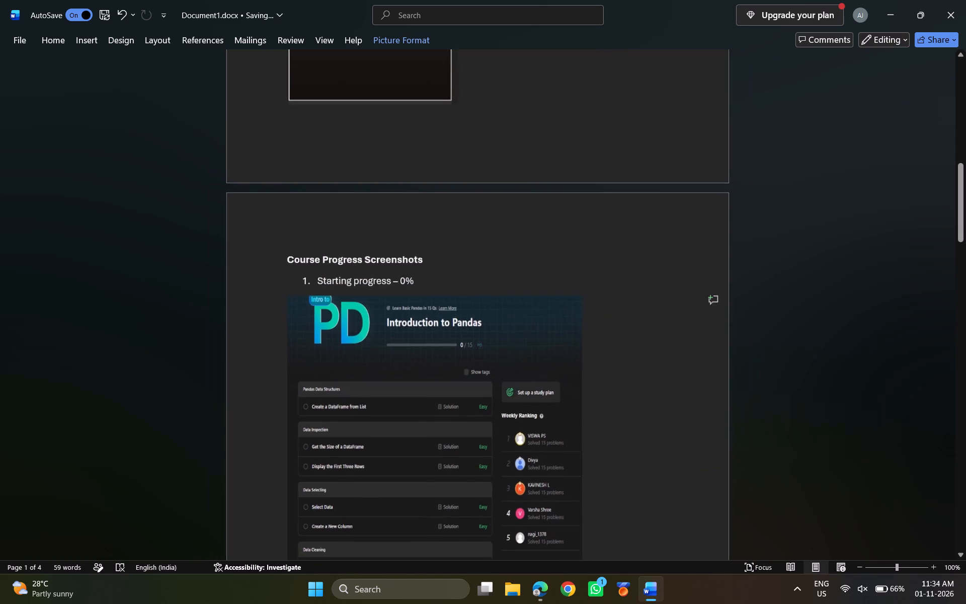
pyautogui.hotkey('ctrl', '-')
pyautogui.hotkey('ctrl', '-')
pyautogui.hotkey('ctrl', '-')
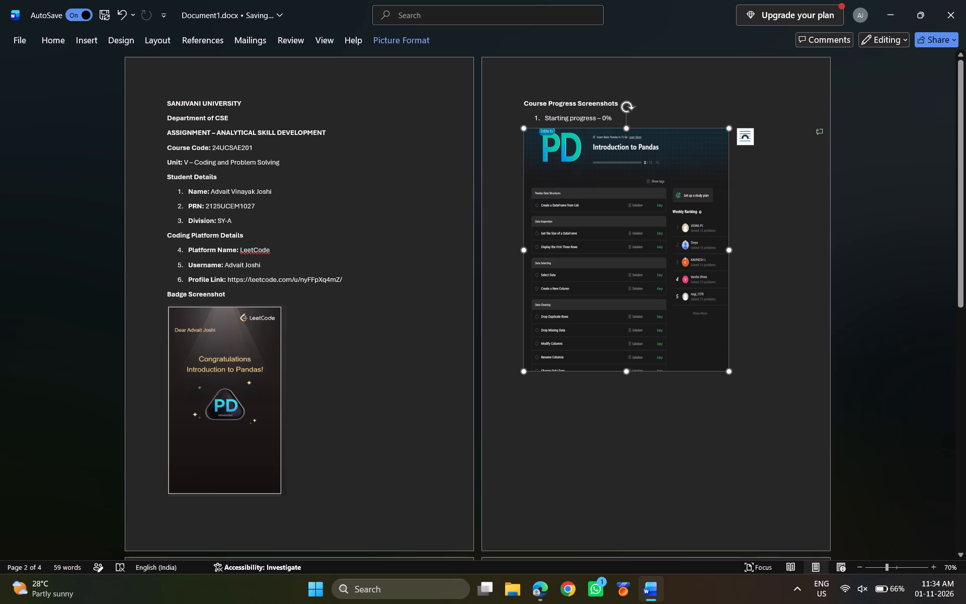
pyautogui.moveTo(729, 247); pyautogui.dragTo(684, 248)
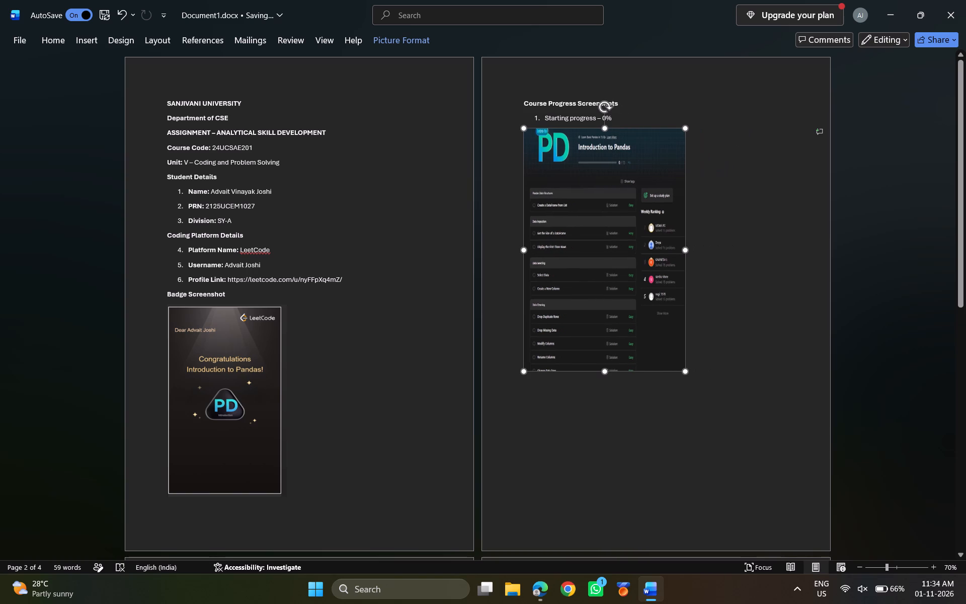
pyautogui.moveTo(684, 248); pyautogui.dragTo(695, 246)
pyautogui.scroll(-3, 734, 237)
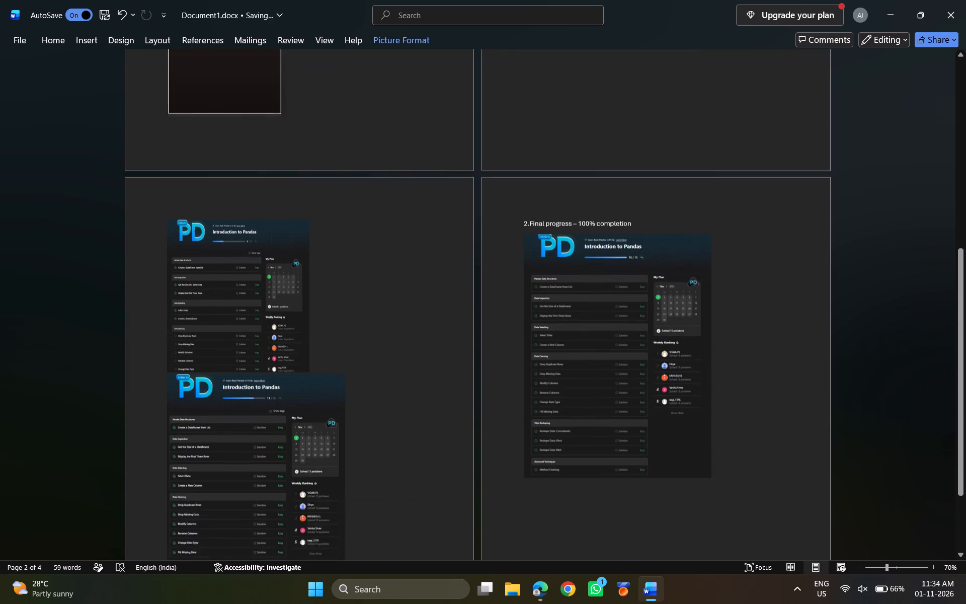
# Enlarge the 5/15 picture on page 3 to about 1.9 times its height and about 1.3 times its width.
pyautogui.click(244, 231)
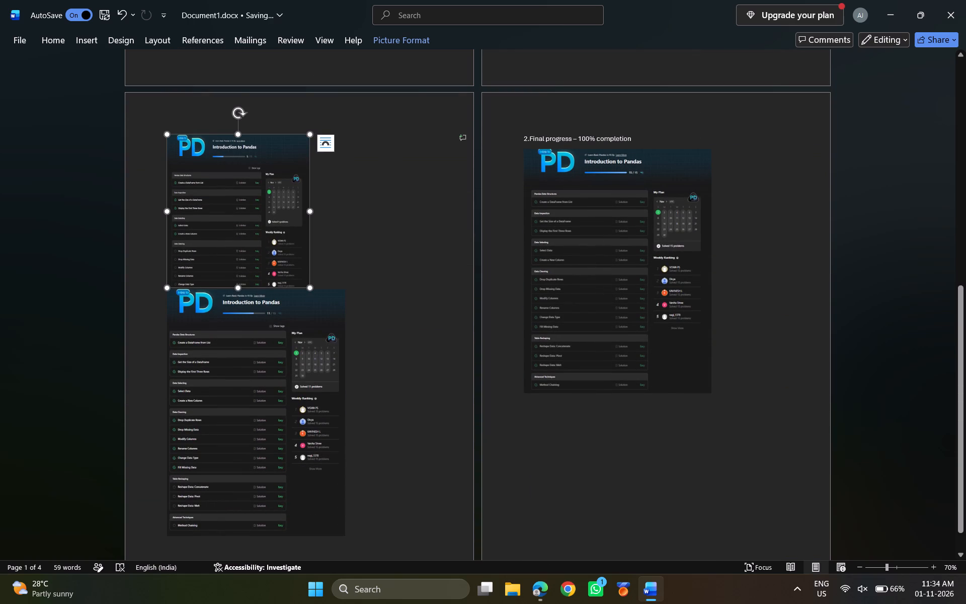
pyautogui.moveTo(240, 286); pyautogui.dragTo(240, 290)
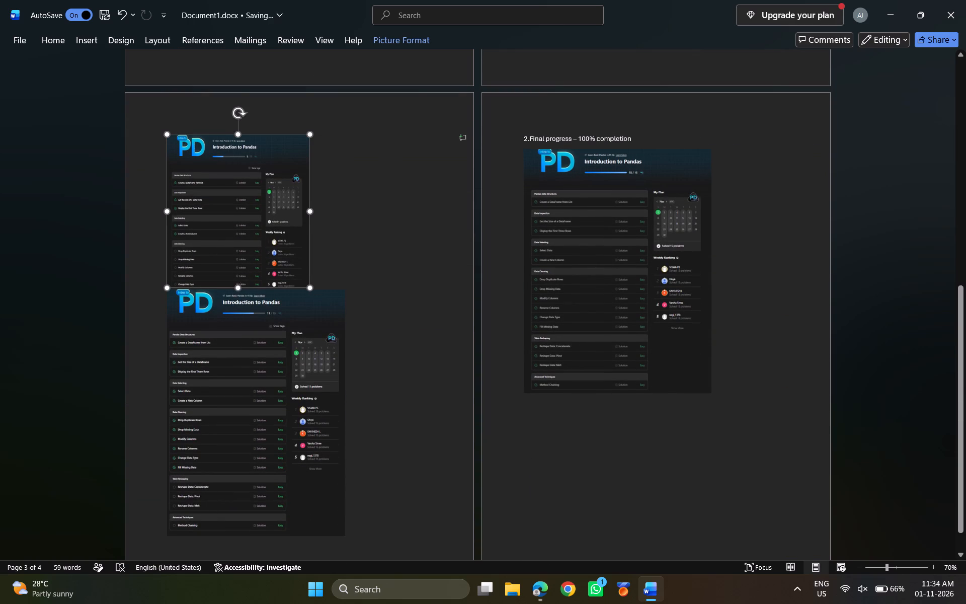
pyautogui.moveTo(240, 290); pyautogui.dragTo(243, 325)
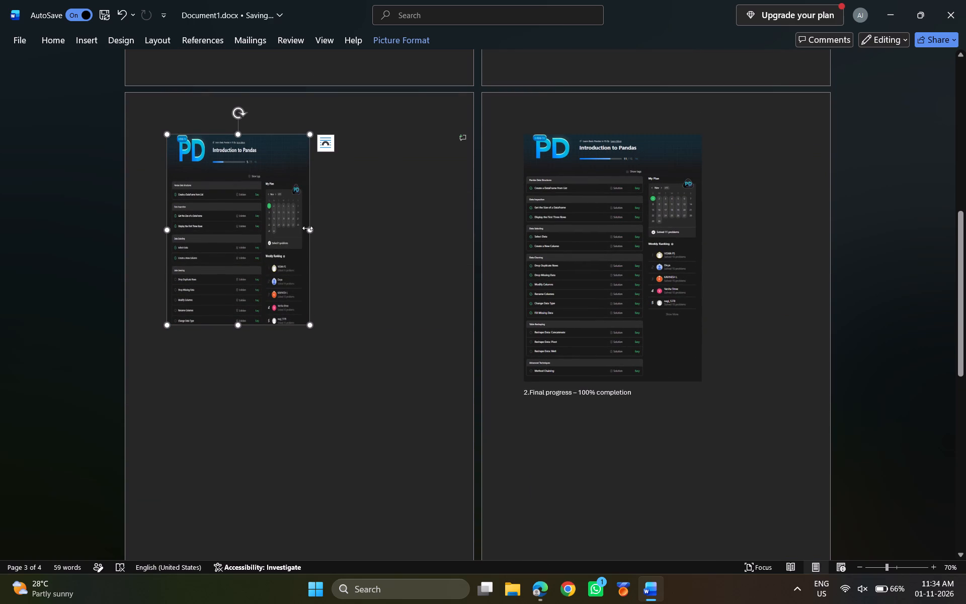
pyautogui.moveTo(307, 228); pyautogui.dragTo(348, 251)
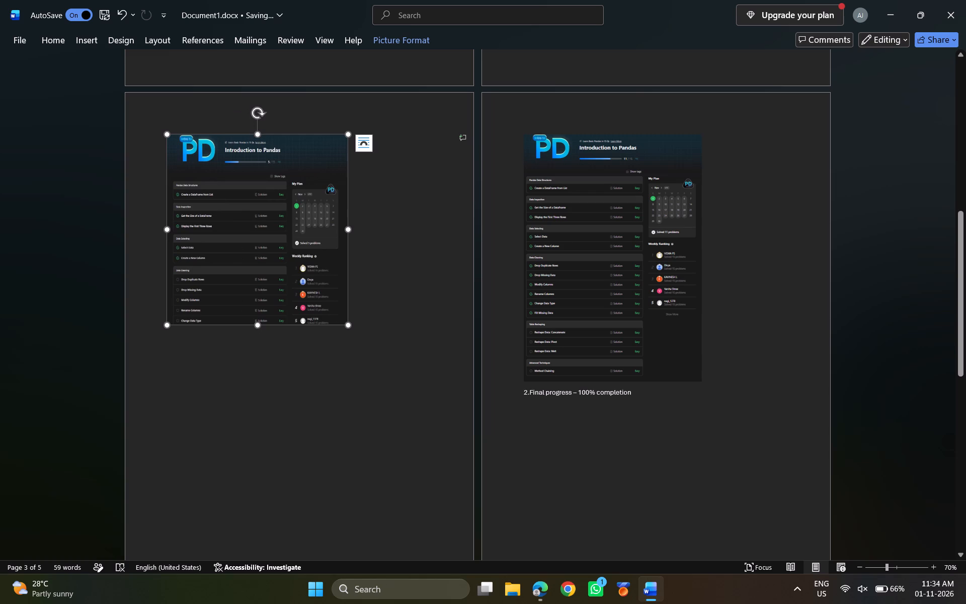
pyautogui.moveTo(258, 326); pyautogui.dragTo(255, 420)
pyautogui.click(437, 375)
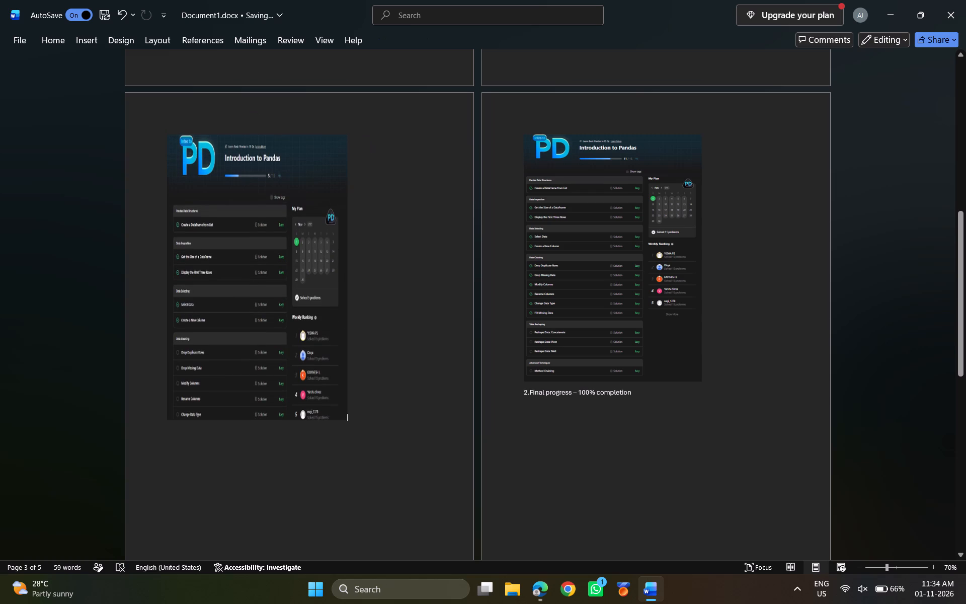
# Enlarge the 11/15 picture on page 4 to nearly 1.2 times its height and slightly widen it.
pyautogui.scroll(-4, 437, 375)
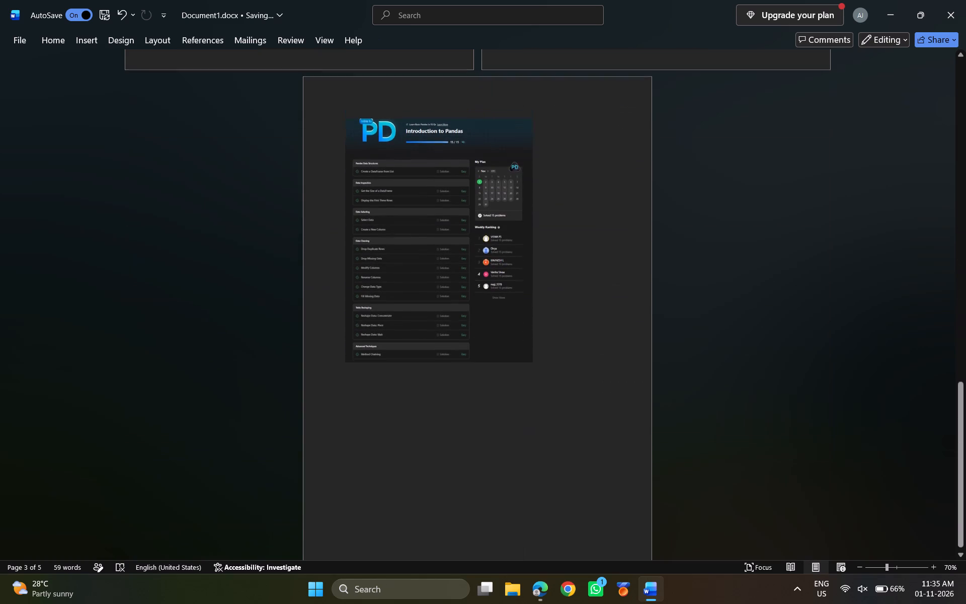
pyautogui.scroll(4, 444, 372)
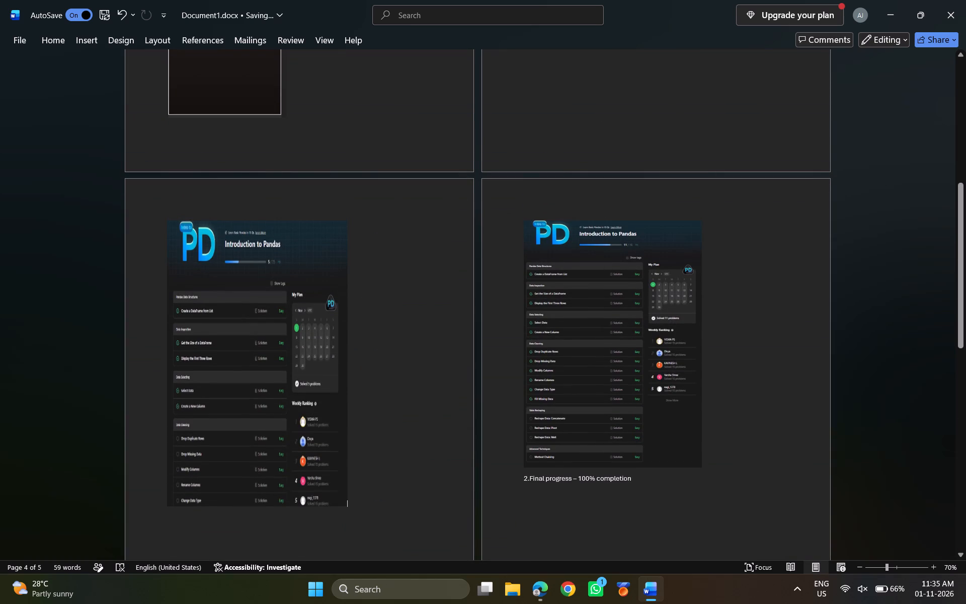
pyautogui.click(633, 401)
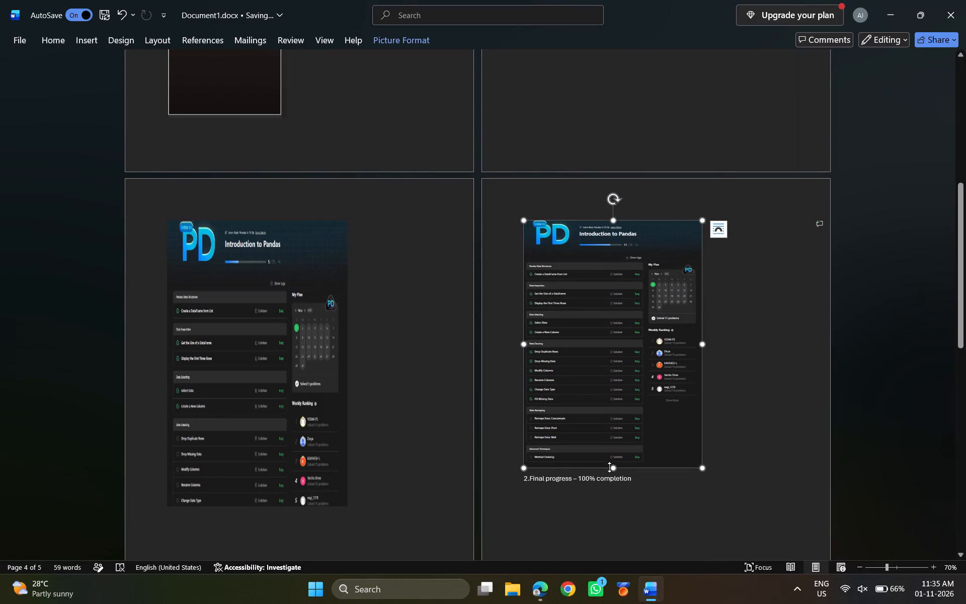
pyautogui.moveTo(609, 467); pyautogui.dragTo(622, 506)
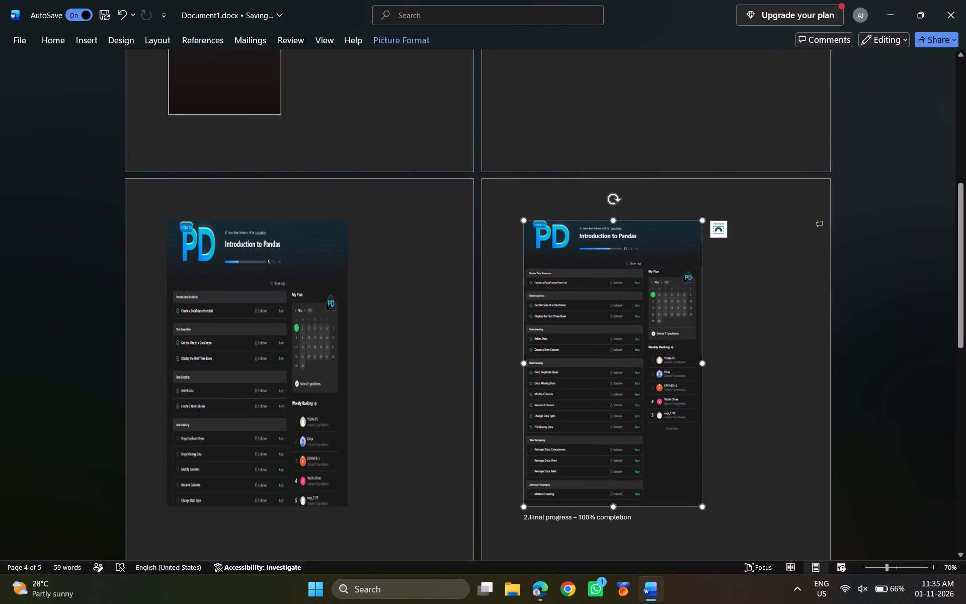
pyautogui.moveTo(701, 366); pyautogui.dragTo(732, 358)
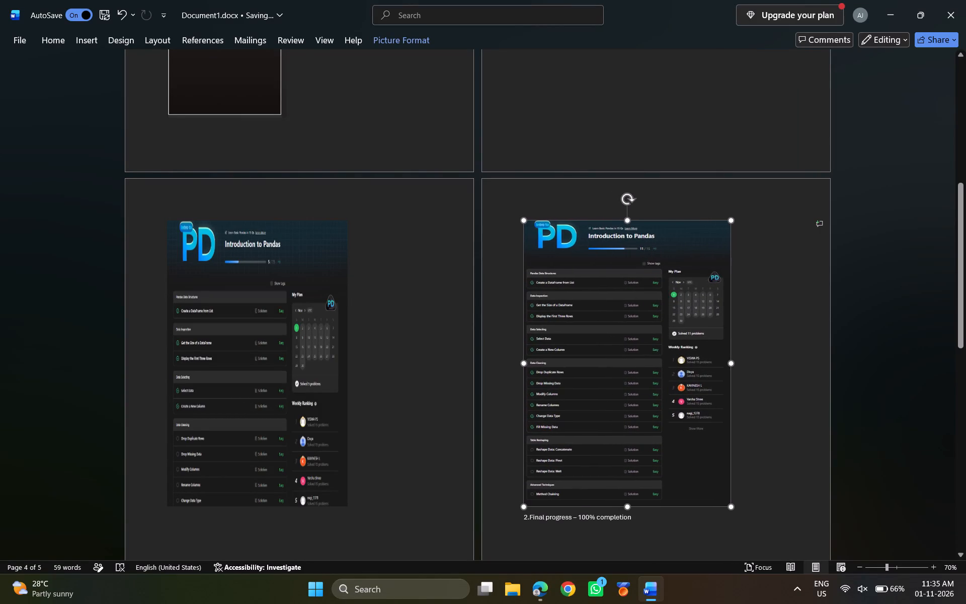
pyautogui.moveTo(732, 358); pyautogui.dragTo(710, 364)
pyautogui.moveTo(619, 507); pyautogui.dragTo(618, 517)
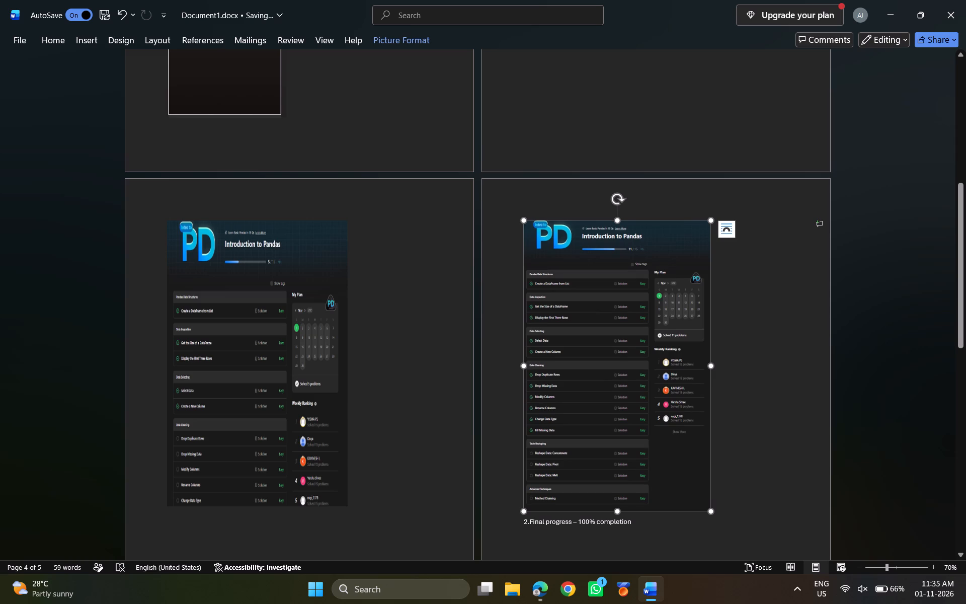
# Insert blank lines before the "2.Final progress – 100% completion" heading to push it from page 4 onto page 5.
pyautogui.click(570, 521)
pyautogui.press('Left')
pyautogui.press('Left')
pyautogui.press('Left')
pyautogui.press('Left')
pyautogui.press('Left')
pyautogui.press('Left')
pyautogui.press('Left')
pyautogui.press('Left')
pyautogui.press('Left')
pyautogui.press('Left')
pyautogui.press('Left')
pyautogui.press('Left')
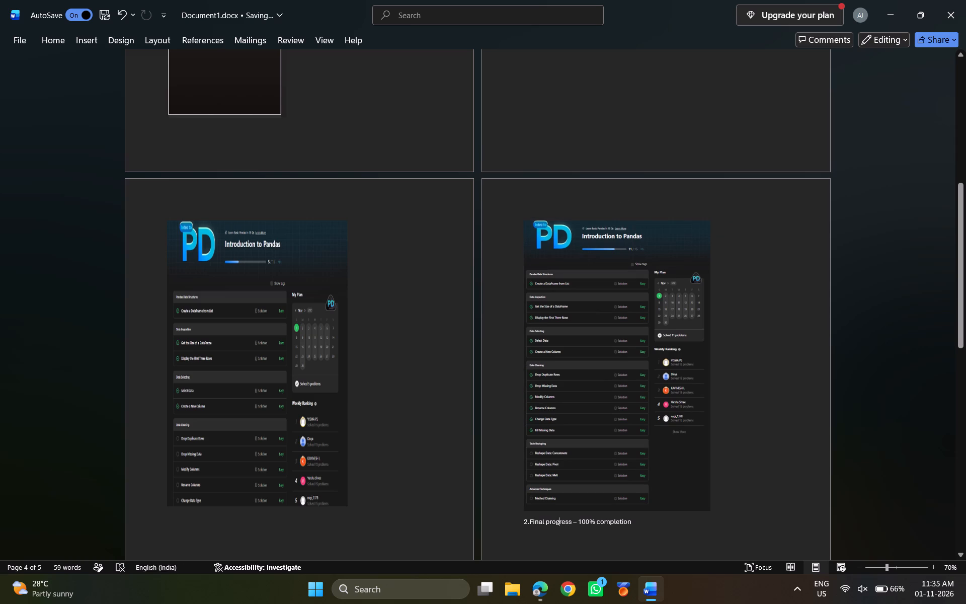
pyautogui.press('Left')
pyautogui.press('Left')
pyautogui.press('Left')
pyautogui.press('Return')
pyautogui.press('Return')
pyautogui.press('Return')
pyautogui.press('Return')
pyautogui.press('Return')
pyautogui.press('Return')
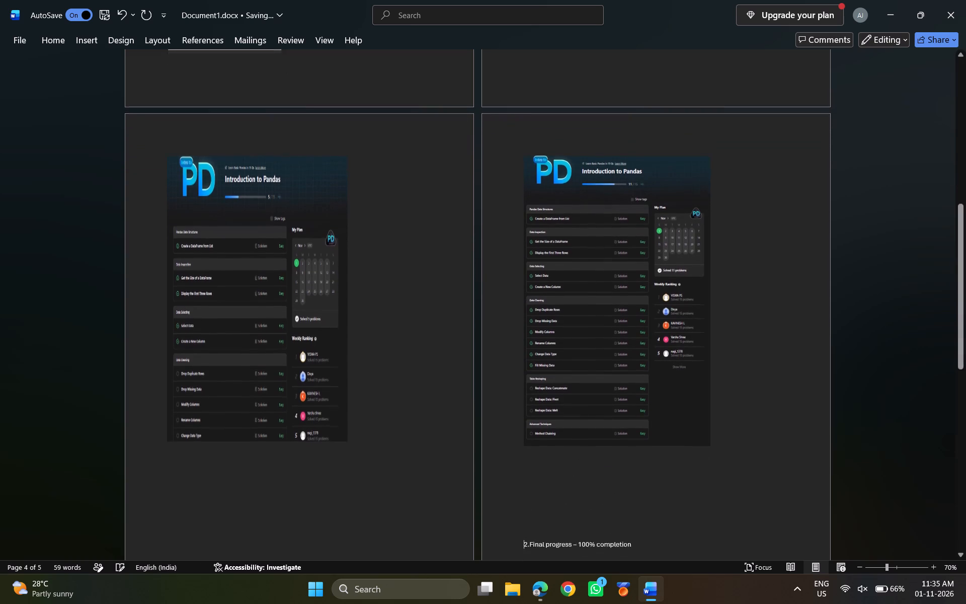
pyautogui.press('Return')
pyautogui.press('Return')
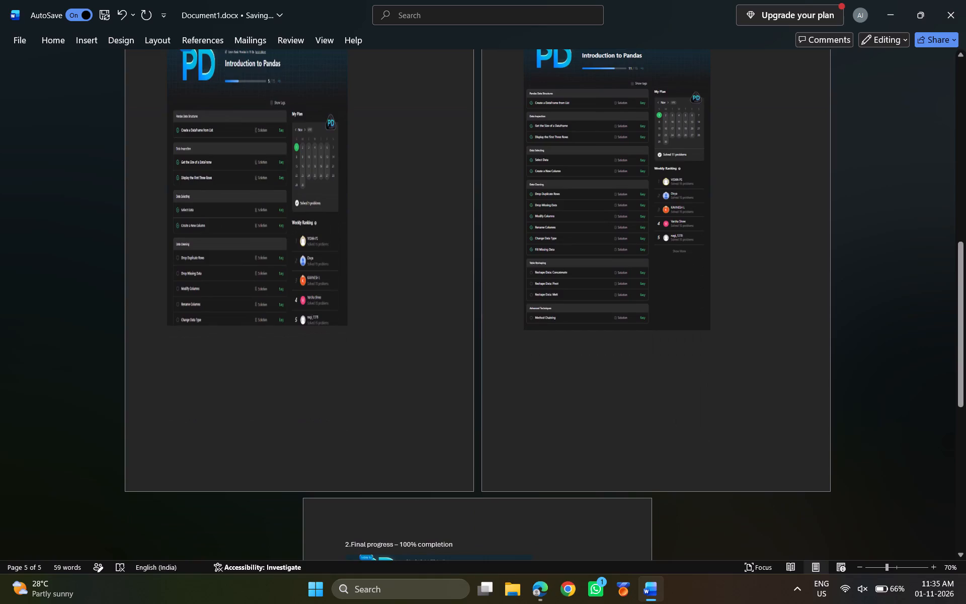
# Save a copy of the document to the Desktop folder under the name Document.docx.
pyautogui.click(19, 36)
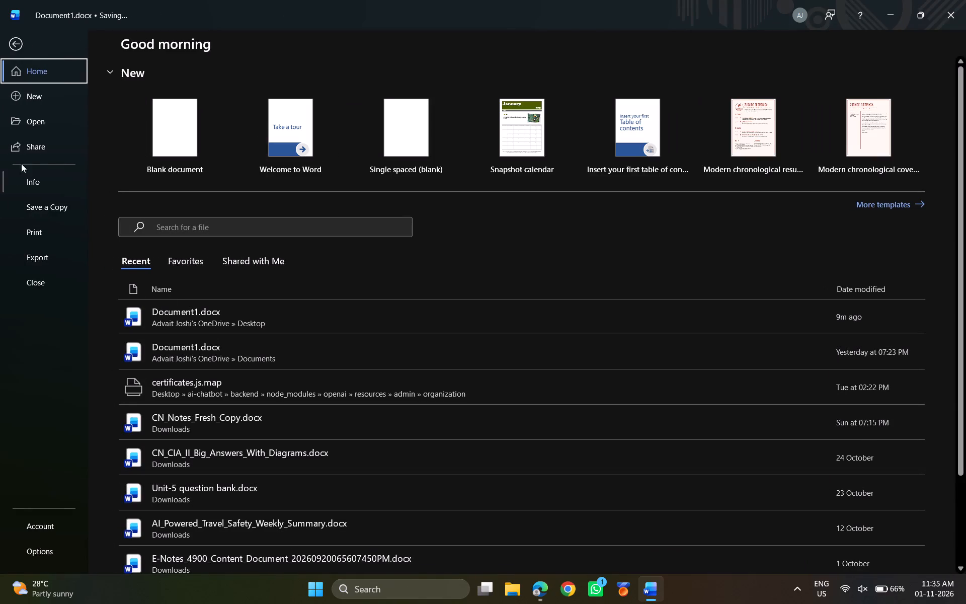
pyautogui.click(63, 207)
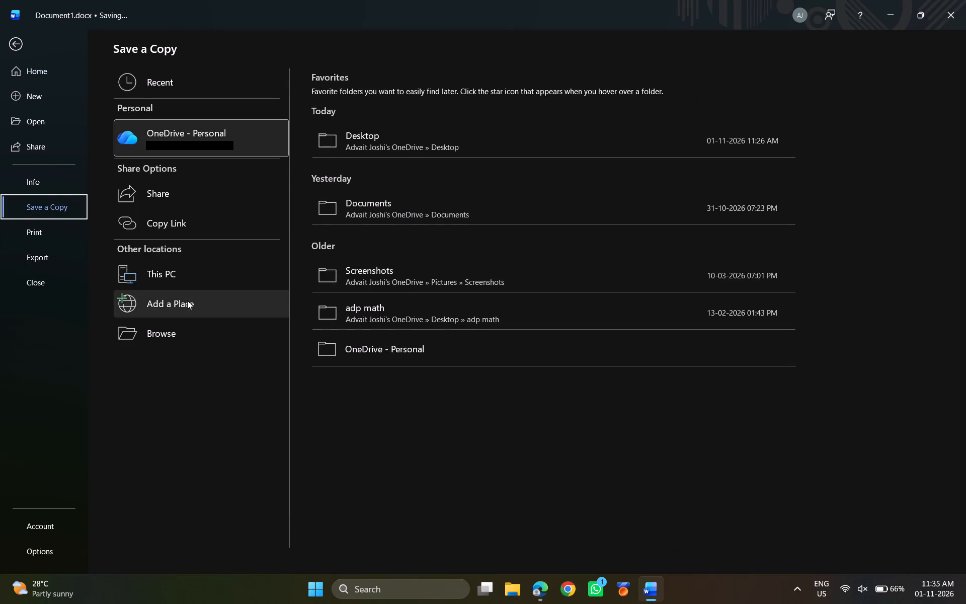
pyautogui.click(210, 279)
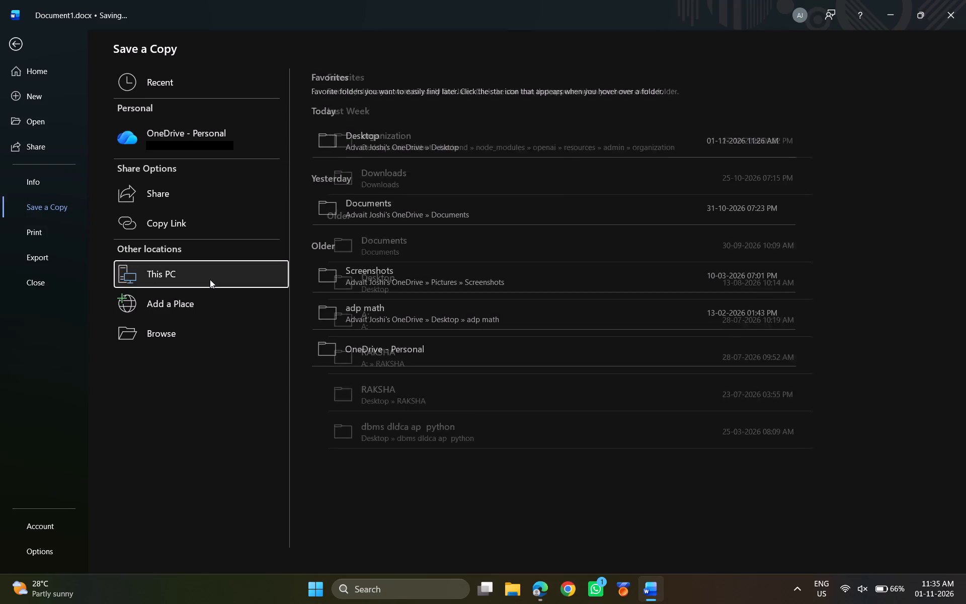
pyautogui.click(380, 279)
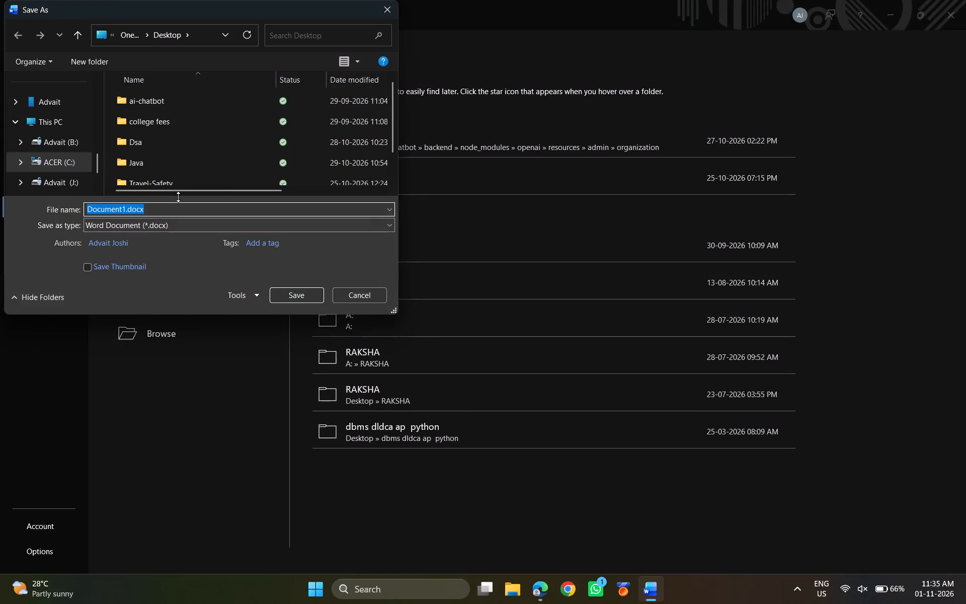
pyautogui.scroll(-5, 178, 197)
pyautogui.scroll(-1, 218, 175)
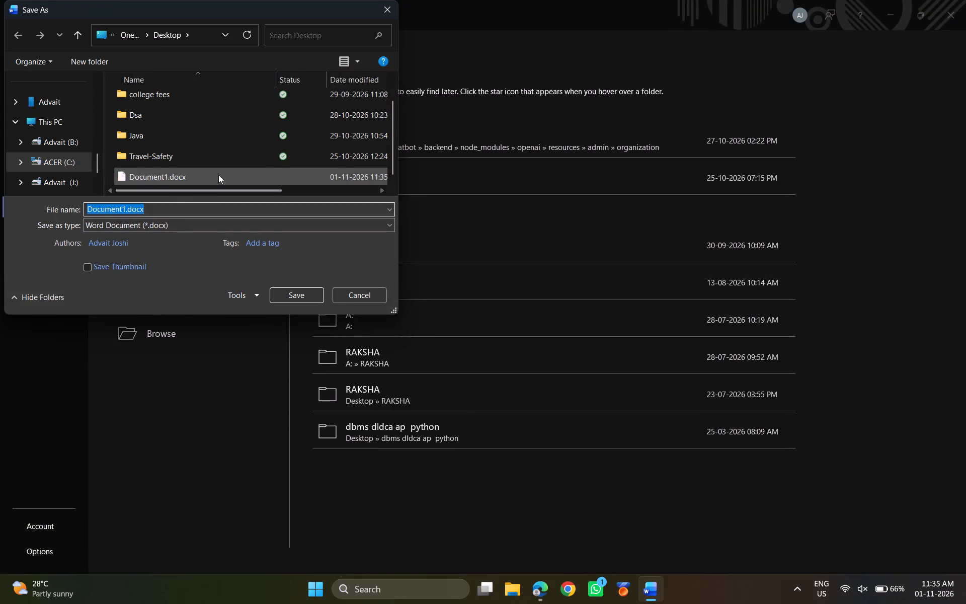
pyautogui.scroll(-6, 218, 175)
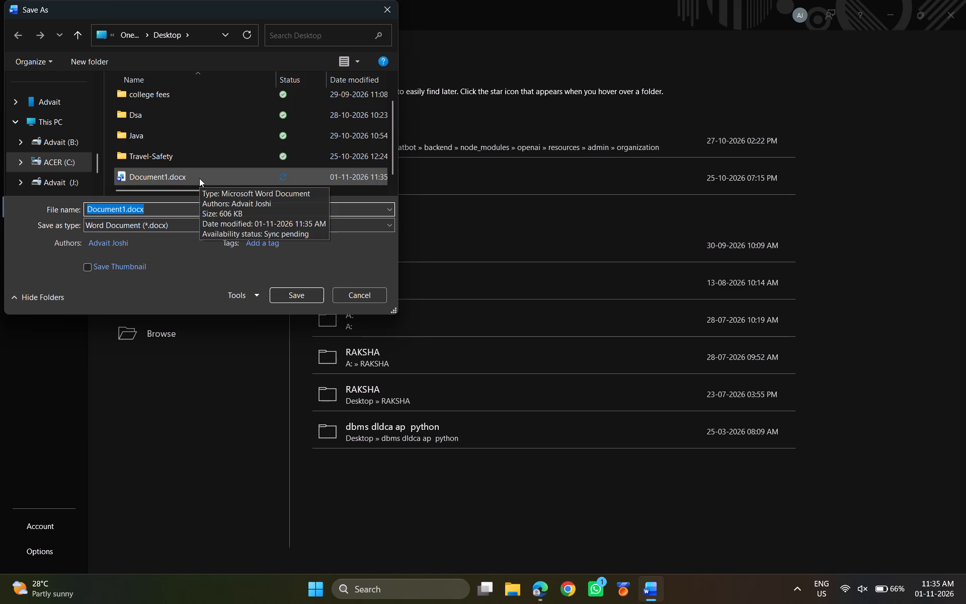
pyautogui.click(124, 207)
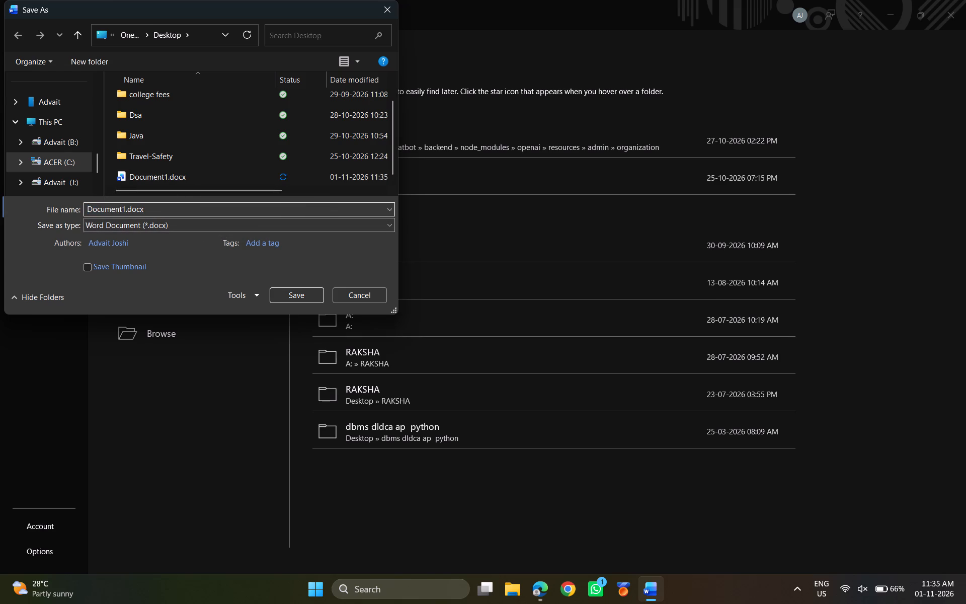
pyautogui.press('BackSpace')
pyautogui.click(292, 290)
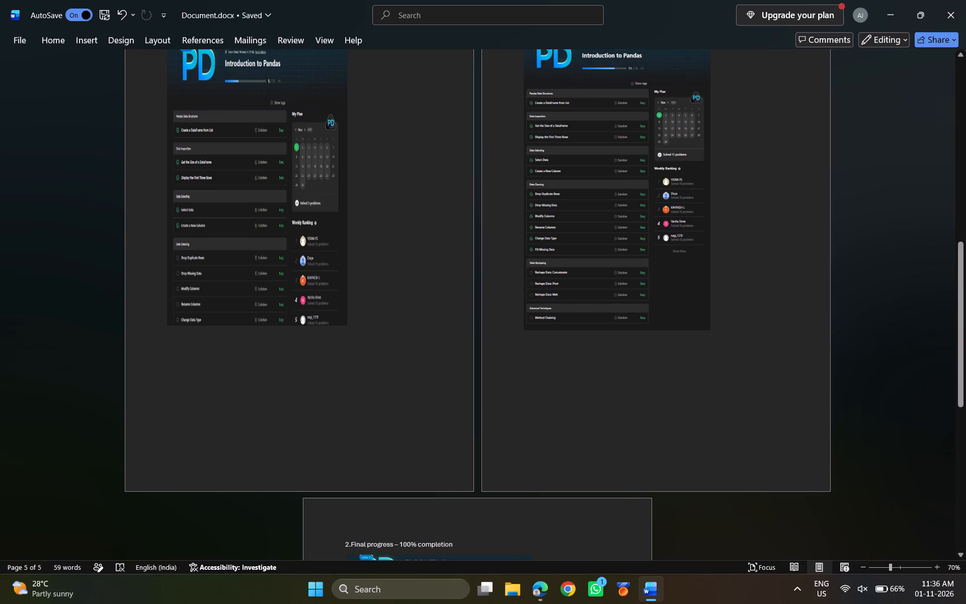
# Insert a space before the "2.Final progress – 100% completion" heading on page 5.
pyautogui.press('space')
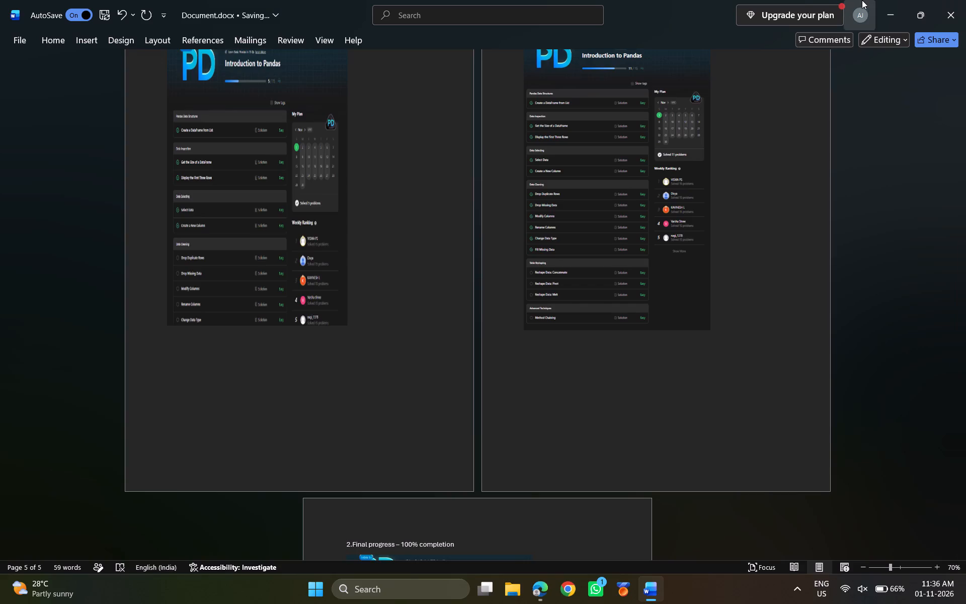
# Minimize the open windows and delete the old Document1 file from the desktop.
pyautogui.click(895, 0)
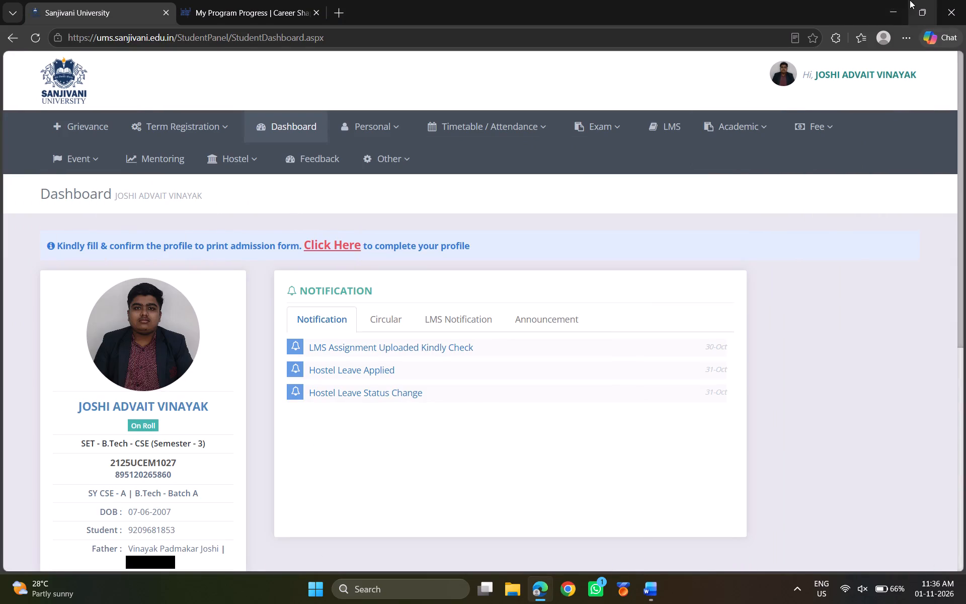
pyautogui.click(894, 0)
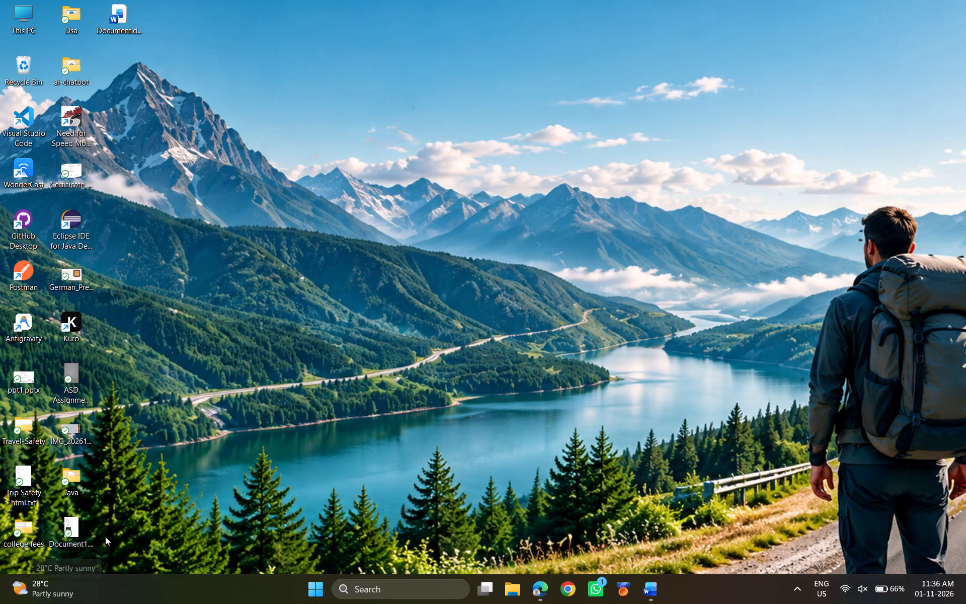
pyautogui.click(72, 527)
pyautogui.press('Delete')
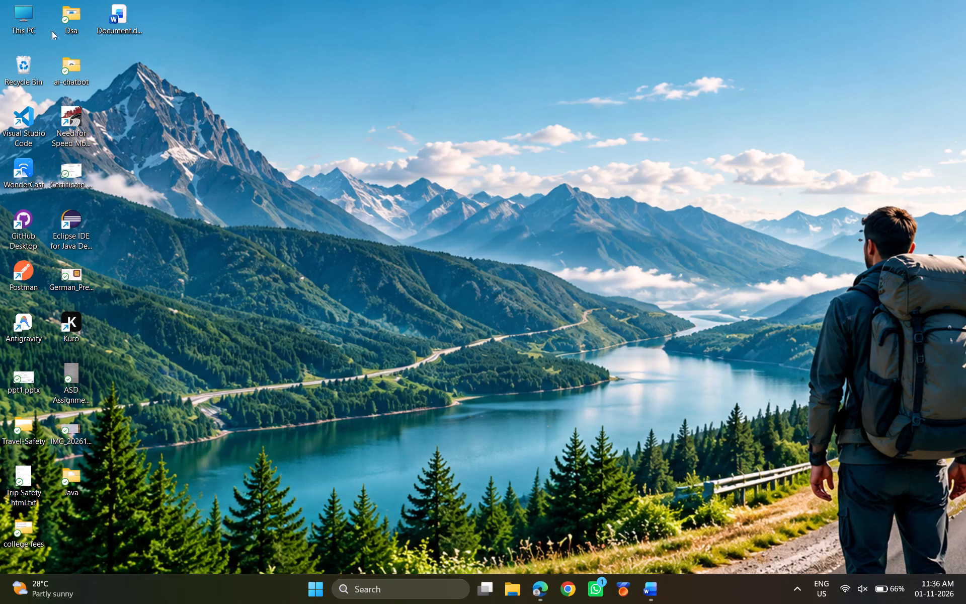
# Reopen Document.docx from the desktop and magnify its first page to 110%.
pyautogui.doubleClick(116, 14)
pyautogui.scroll(4, 437, 247)
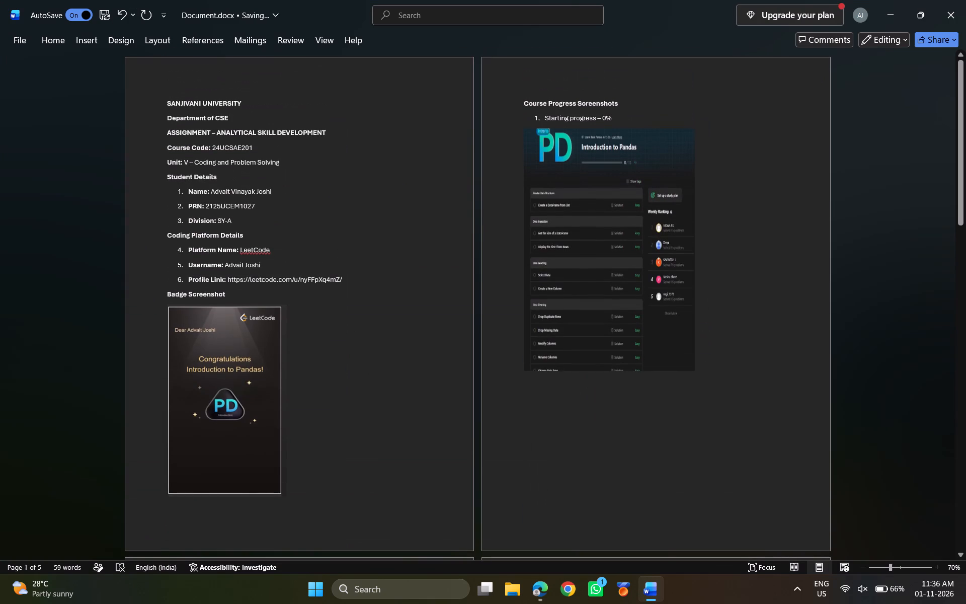
pyautogui.hotkey('ctrl', '=')
pyautogui.hotkey('ctrl', '=')
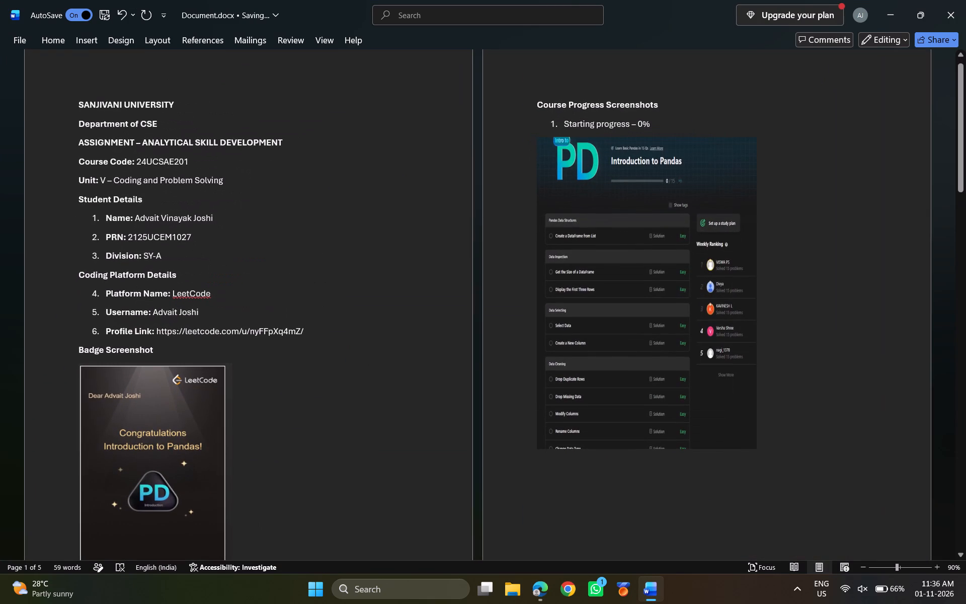
pyautogui.hotkey('ctrl', '=')
pyautogui.hotkey('ctrl', '=')
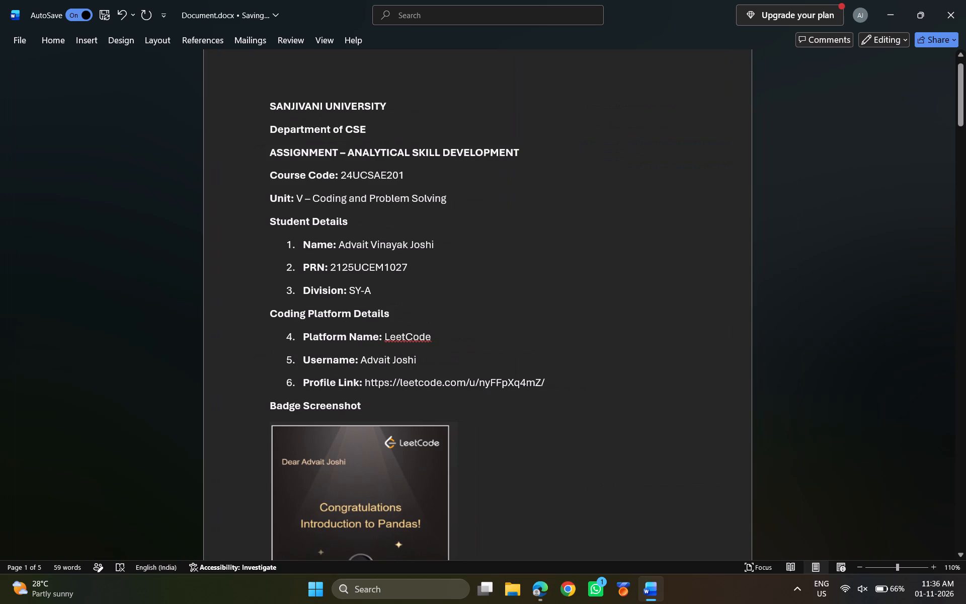
# Review the document's student details, badge screenshot and Course Progress Screenshots section, ending back at the start of page 1.
pyautogui.press('Down')
pyautogui.press('Down')
pyautogui.press('Down')
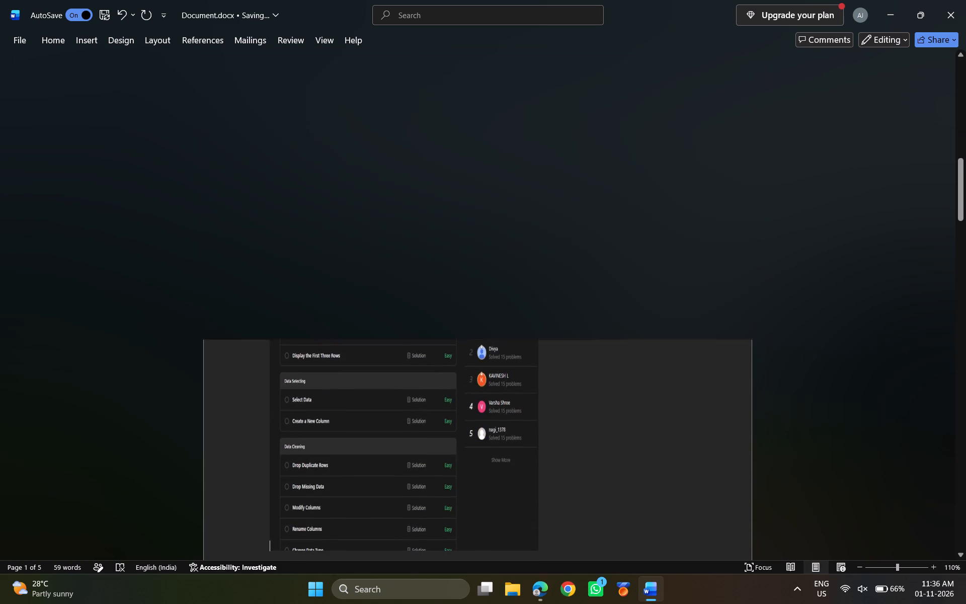
pyautogui.press('Up')
pyautogui.press('Up')
pyautogui.press('Up')
pyautogui.press('Up')
pyautogui.press('Up')
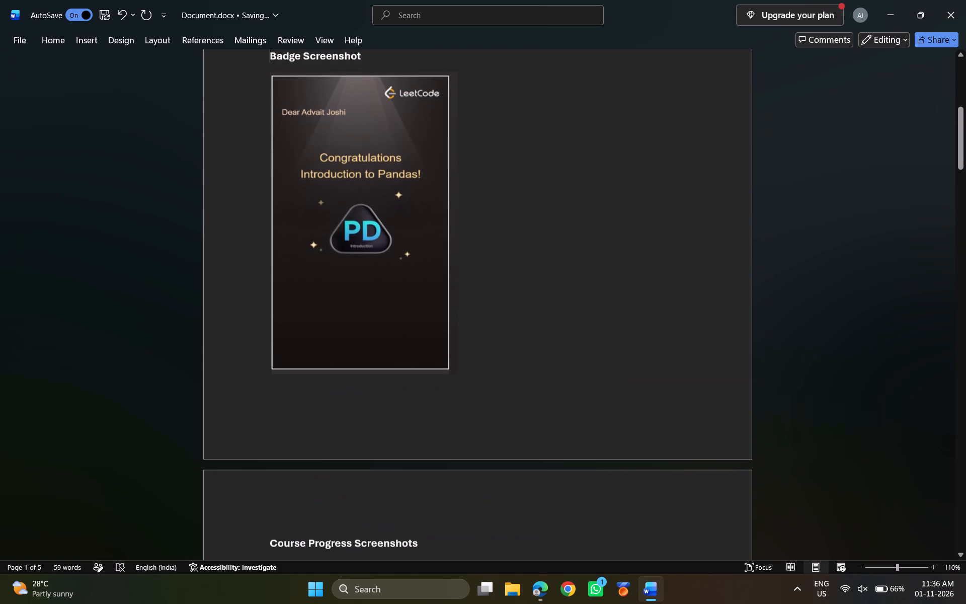
pyautogui.press('Down')
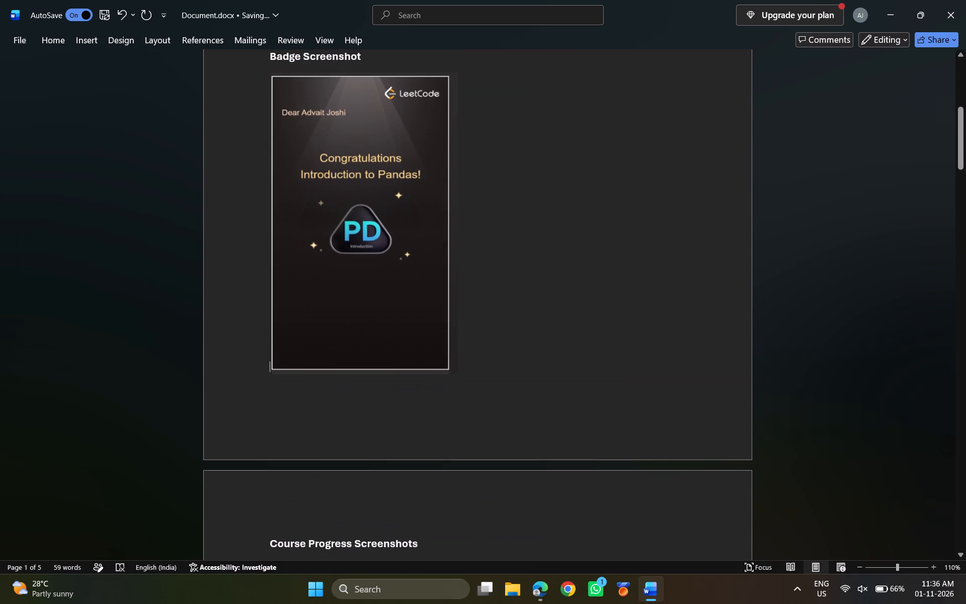
pyautogui.press('Down')
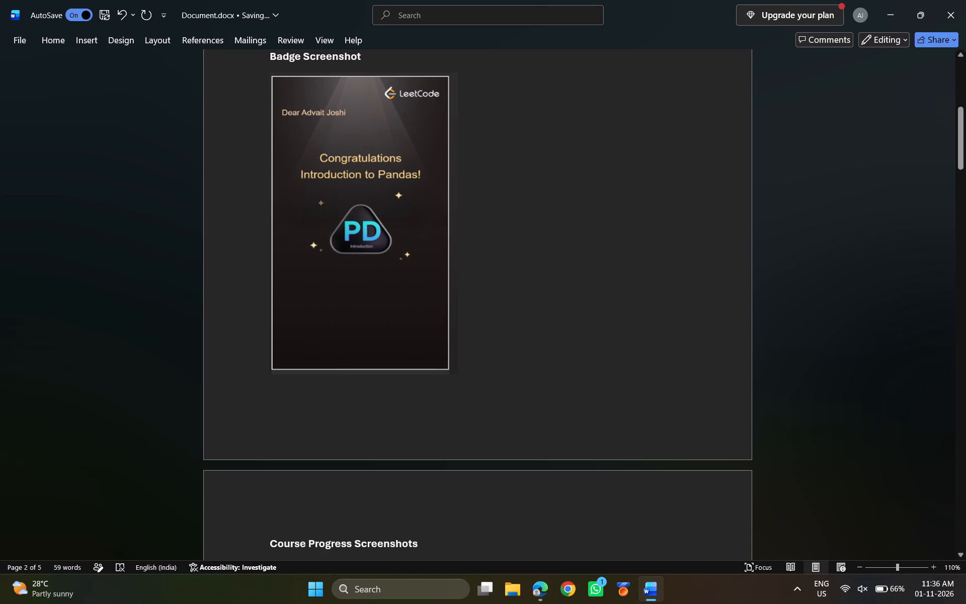
pyautogui.middleClick(856, 189)
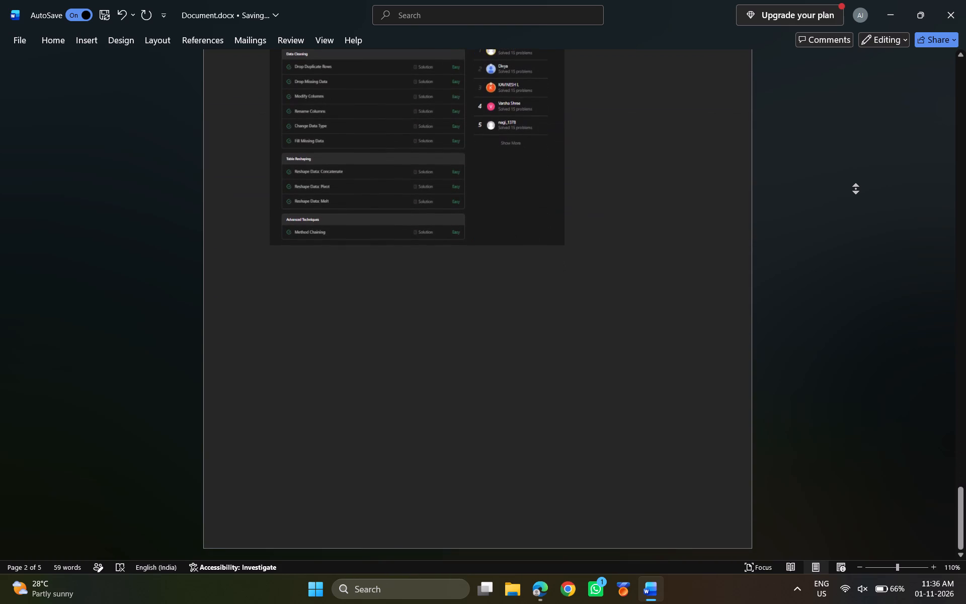
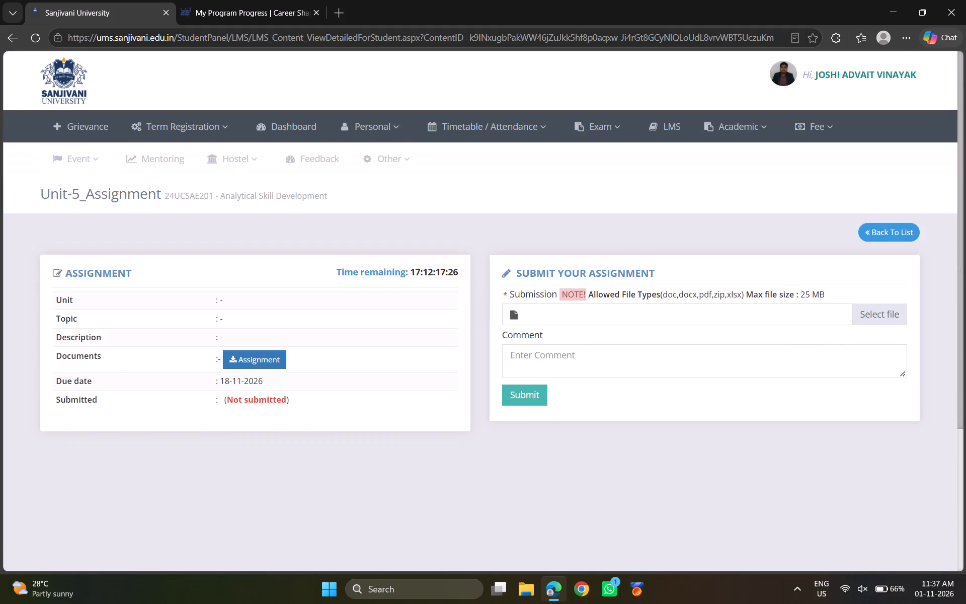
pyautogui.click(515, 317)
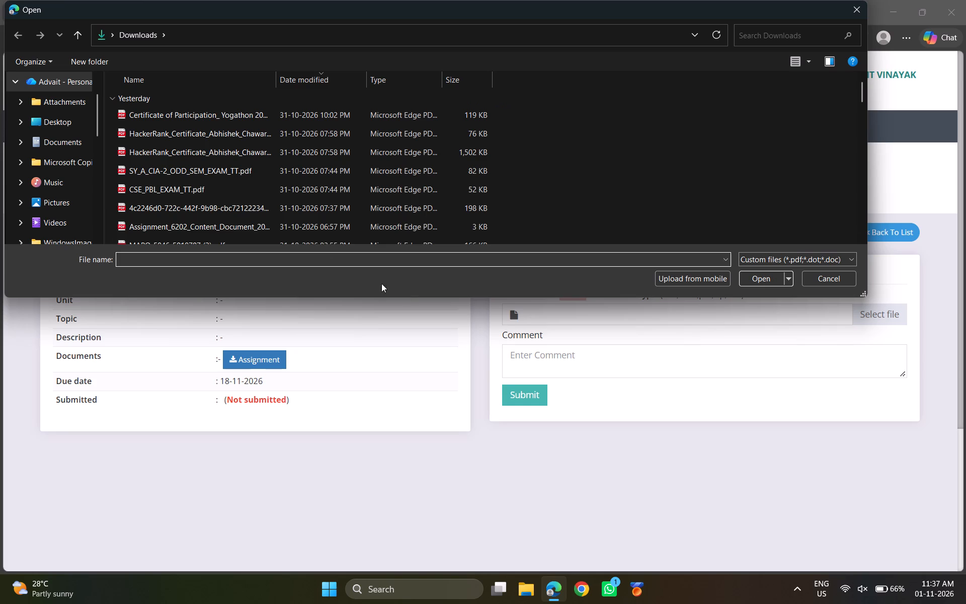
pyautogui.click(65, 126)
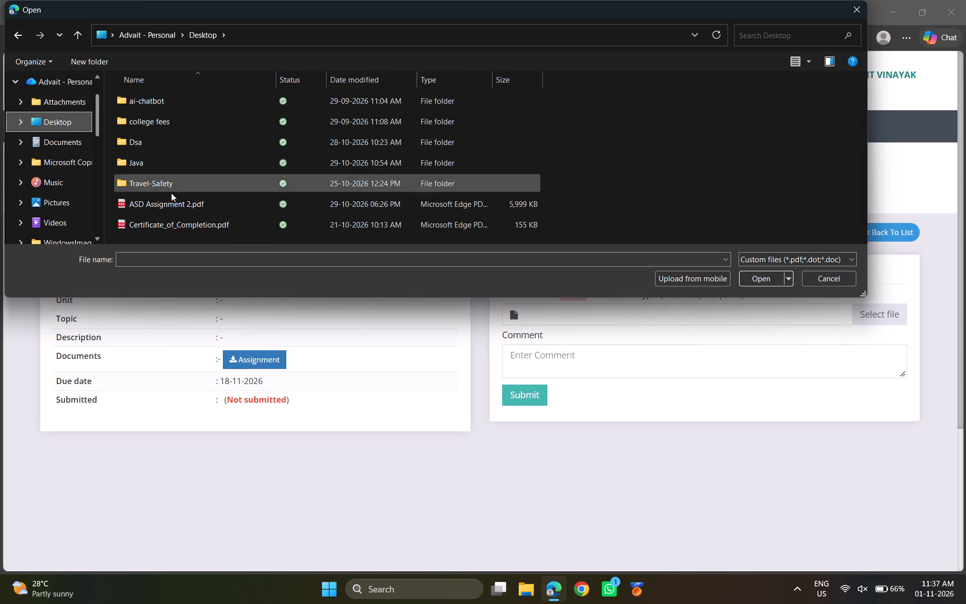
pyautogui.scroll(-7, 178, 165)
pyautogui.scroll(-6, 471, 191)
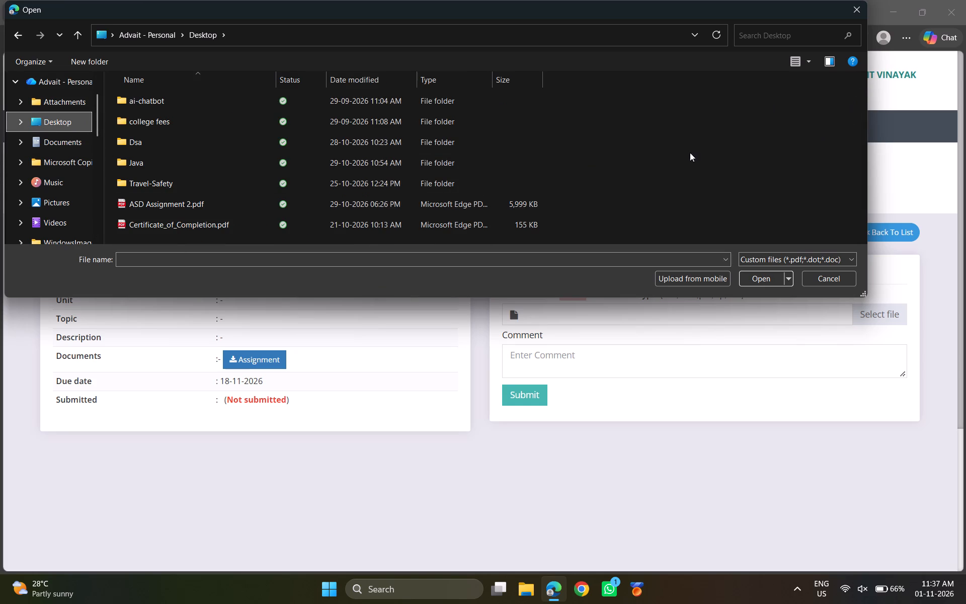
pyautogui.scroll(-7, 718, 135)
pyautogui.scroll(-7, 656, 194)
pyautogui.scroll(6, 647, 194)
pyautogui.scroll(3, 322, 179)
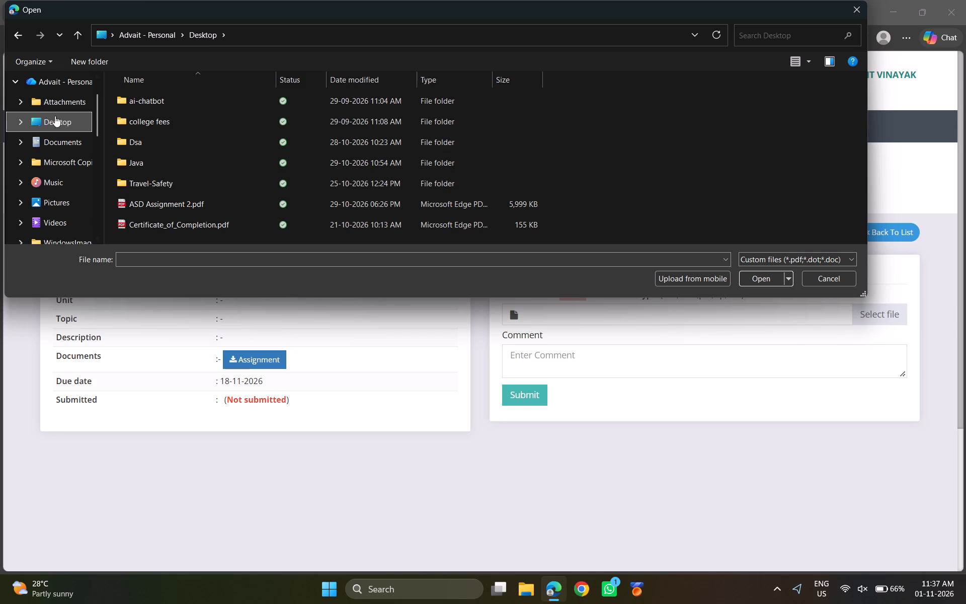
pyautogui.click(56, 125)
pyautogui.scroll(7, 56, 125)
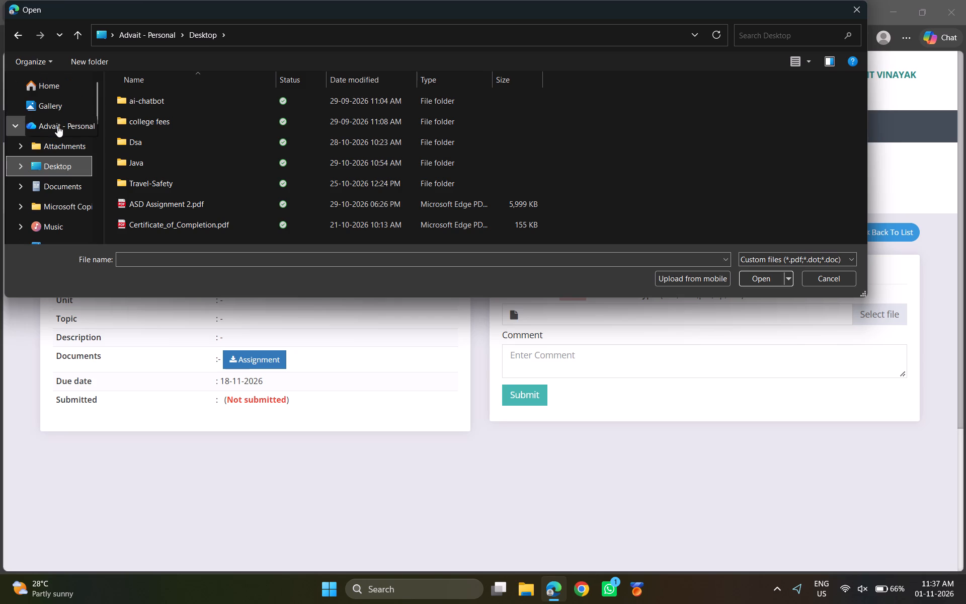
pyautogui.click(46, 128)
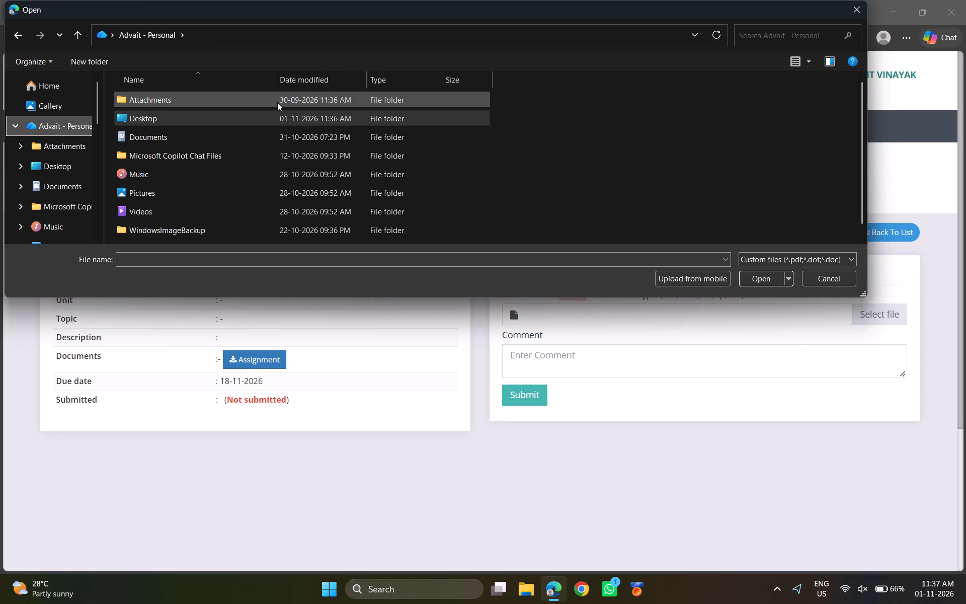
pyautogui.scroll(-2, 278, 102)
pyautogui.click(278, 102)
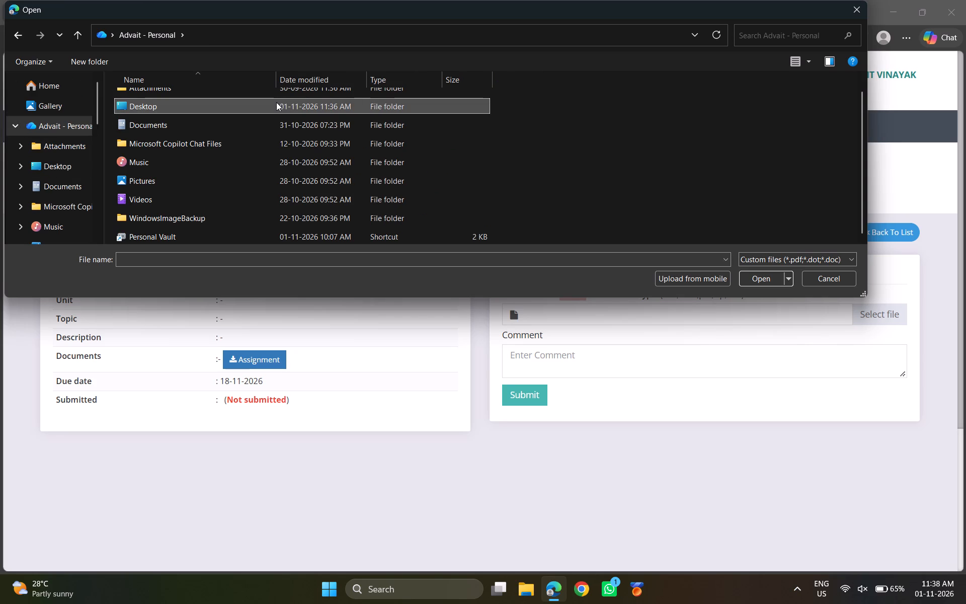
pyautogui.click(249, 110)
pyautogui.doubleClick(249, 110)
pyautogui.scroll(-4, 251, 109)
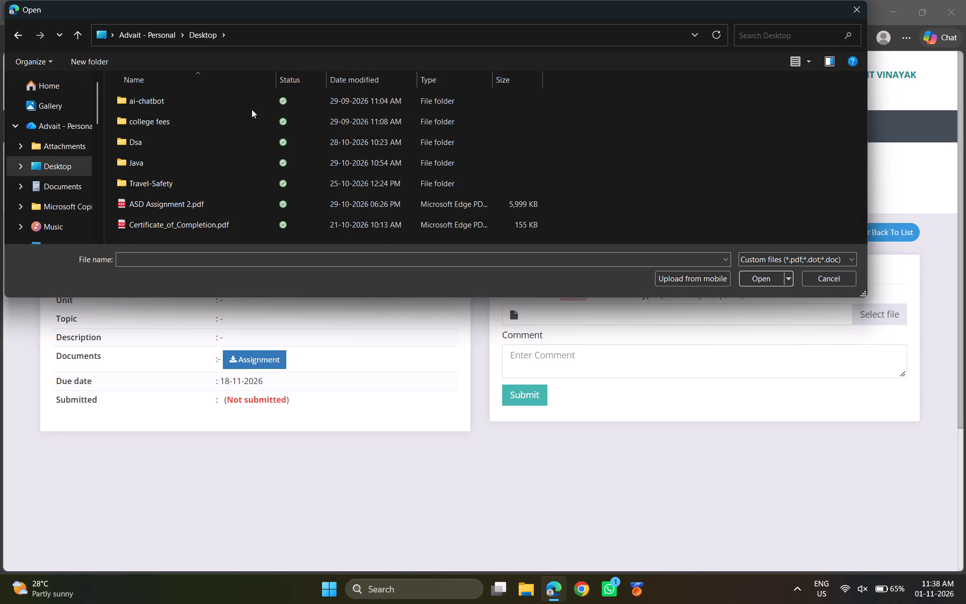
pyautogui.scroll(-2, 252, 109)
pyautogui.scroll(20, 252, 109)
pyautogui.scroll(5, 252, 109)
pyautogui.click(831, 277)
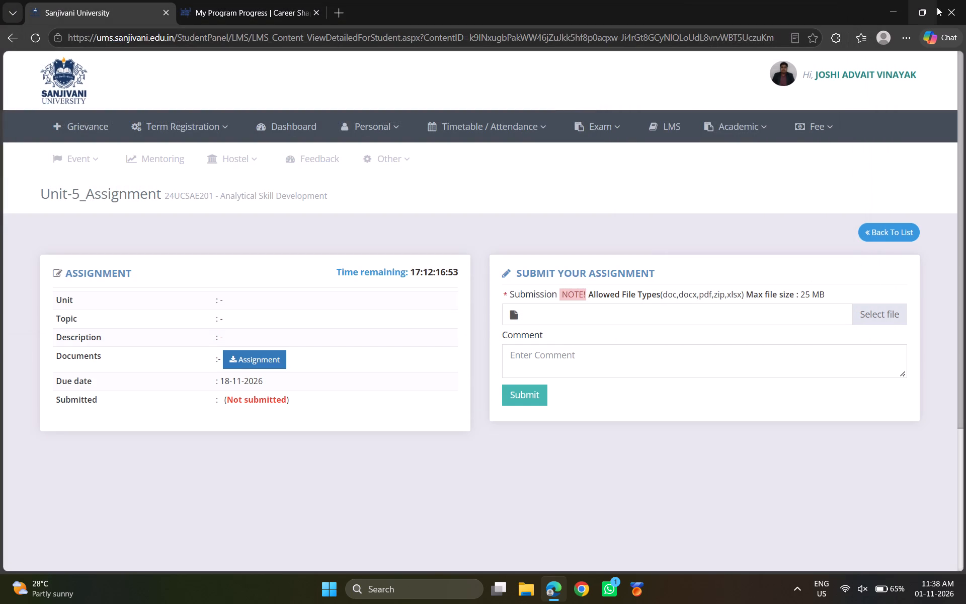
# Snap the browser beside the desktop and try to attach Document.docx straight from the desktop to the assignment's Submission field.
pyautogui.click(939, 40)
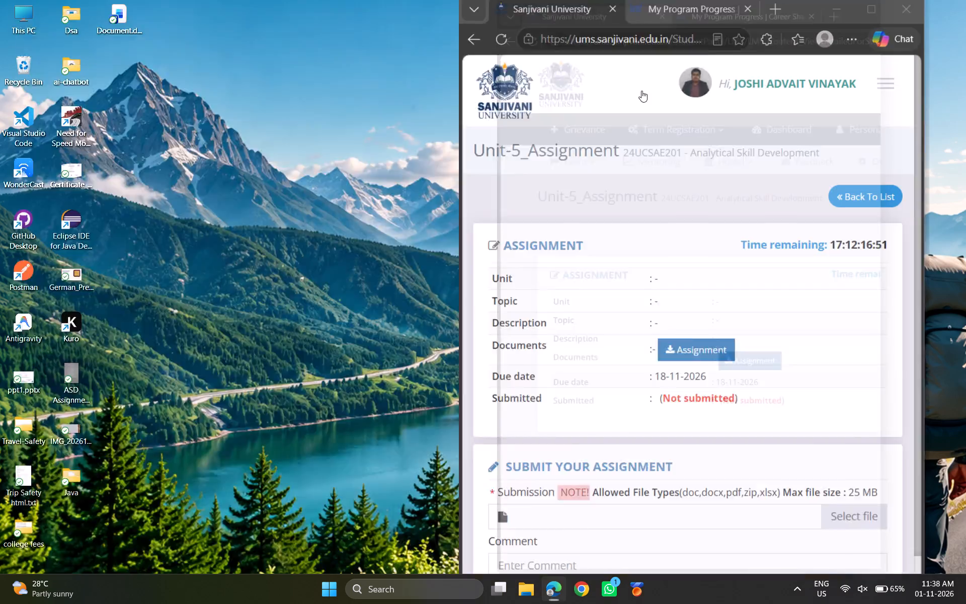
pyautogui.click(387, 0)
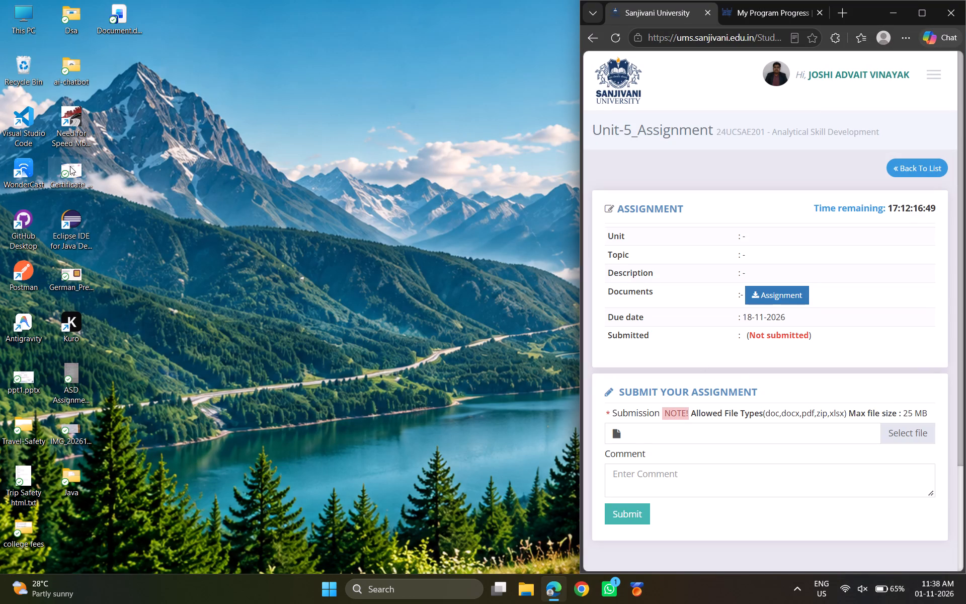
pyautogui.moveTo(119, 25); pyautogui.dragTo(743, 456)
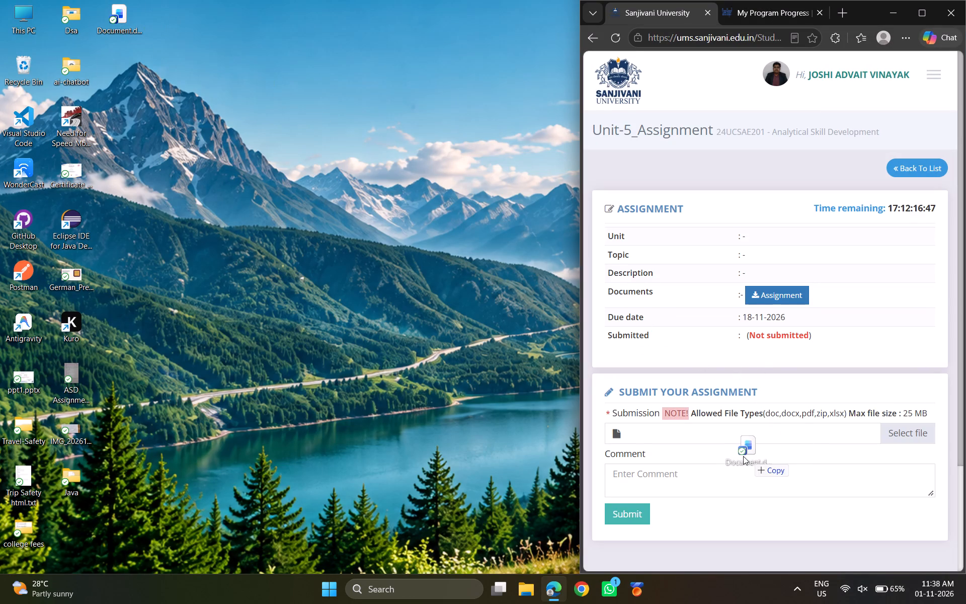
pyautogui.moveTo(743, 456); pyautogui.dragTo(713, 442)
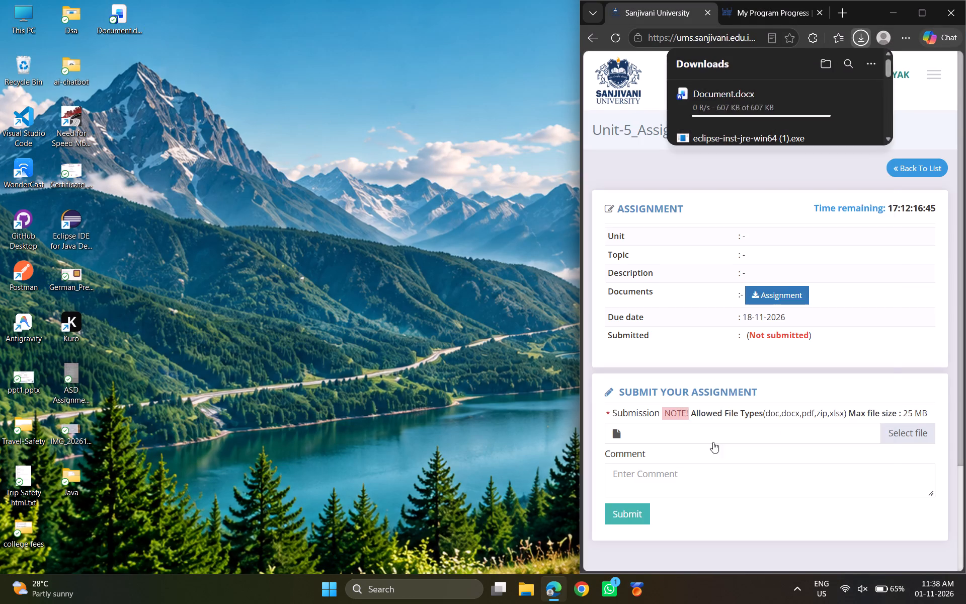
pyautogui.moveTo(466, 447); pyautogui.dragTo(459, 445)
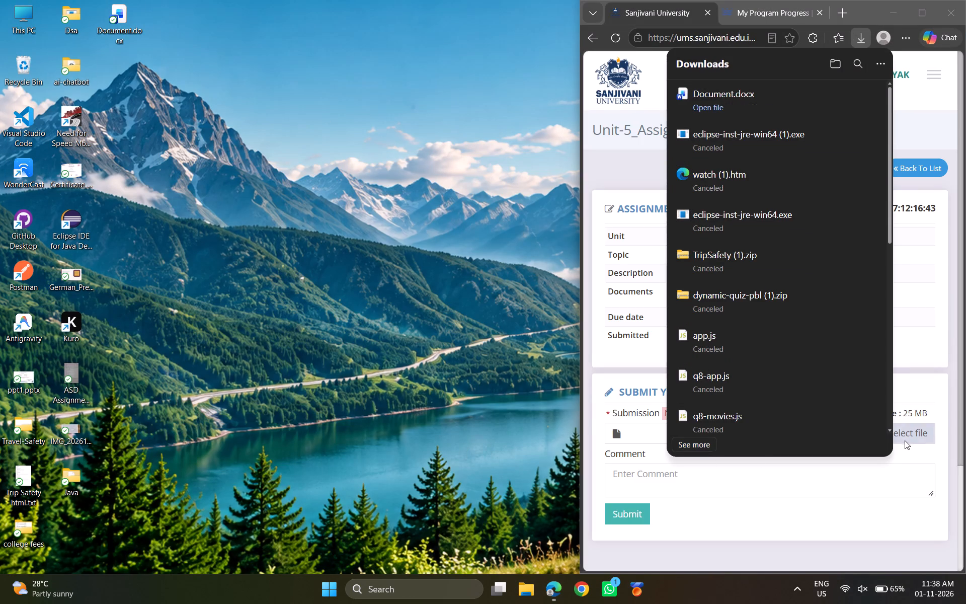
# Attach Document.docx from the Desktop folder to the Unit-5_Assignment submission, with the file chooser set to show all files.
pyautogui.click(904, 441)
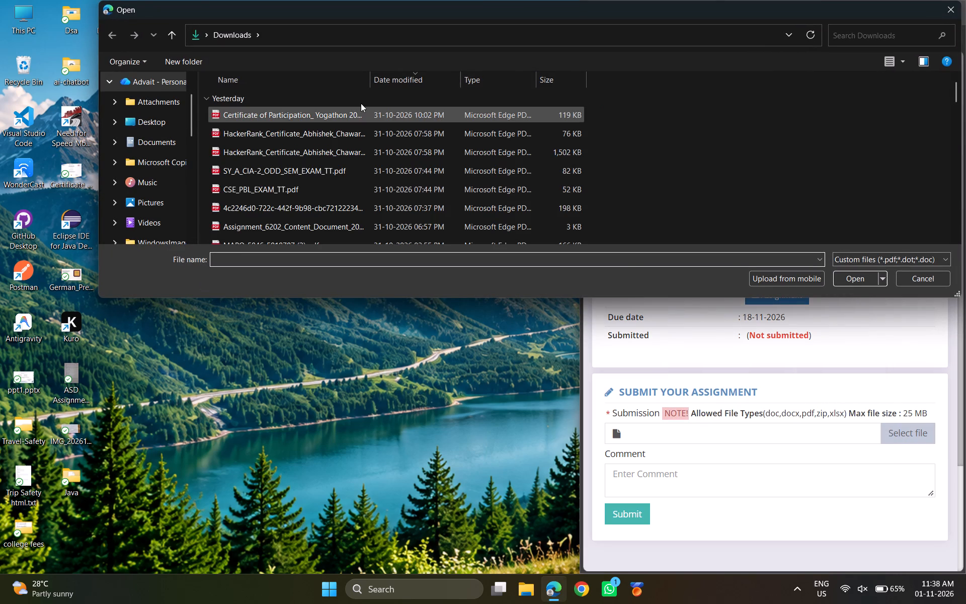
pyautogui.scroll(-9, 358, 100)
pyautogui.scroll(9, 361, 104)
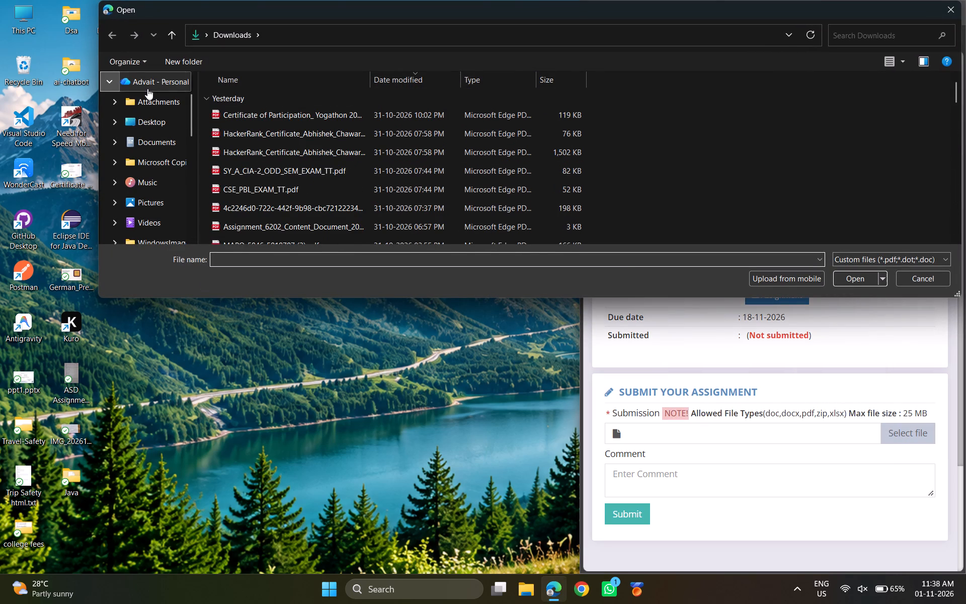
pyautogui.click(186, 128)
pyautogui.click(151, 124)
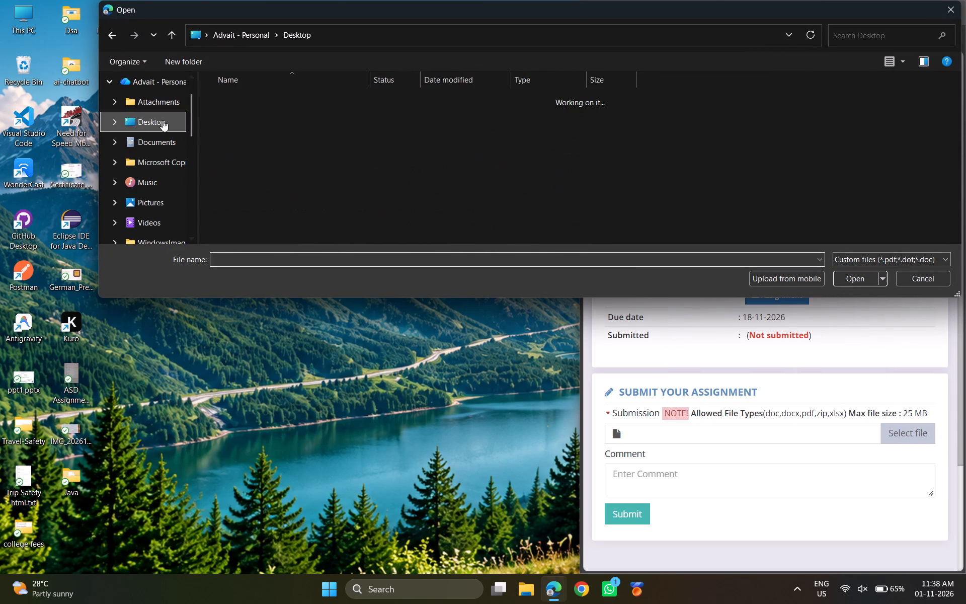
pyautogui.scroll(-13, 392, 129)
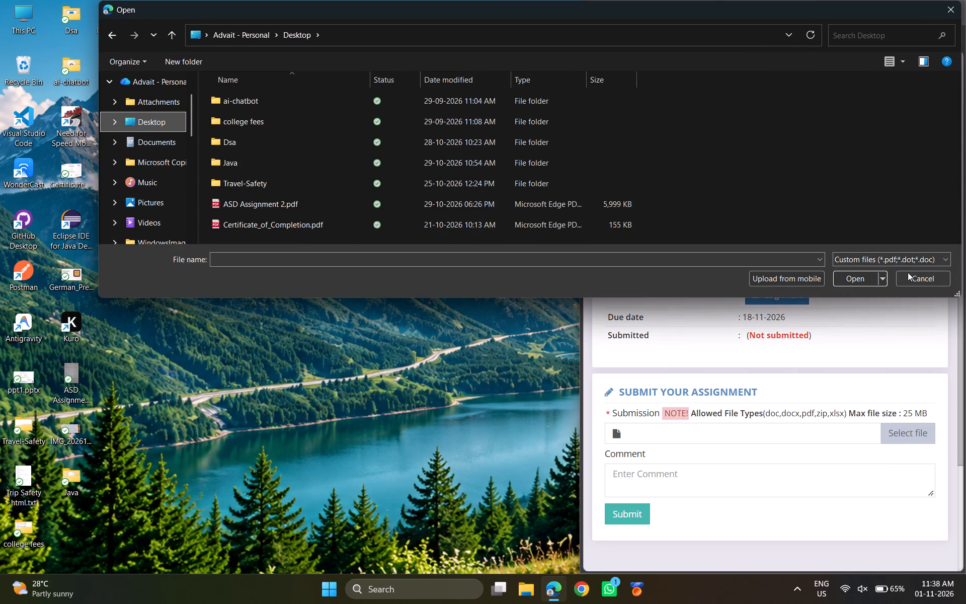
pyautogui.click(887, 258)
pyautogui.click(879, 283)
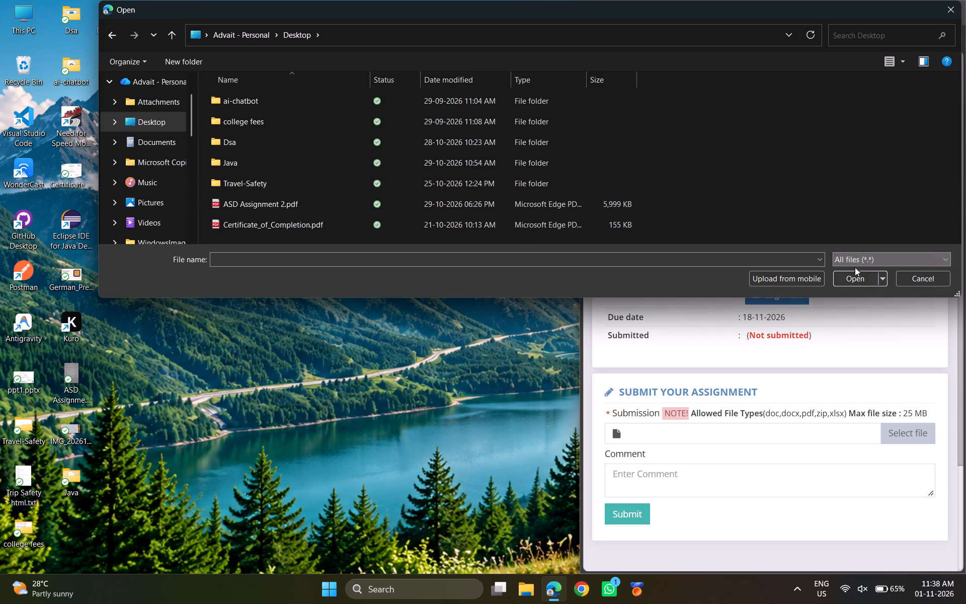
pyautogui.scroll(-7, 193, 128)
pyautogui.scroll(-8, 312, 161)
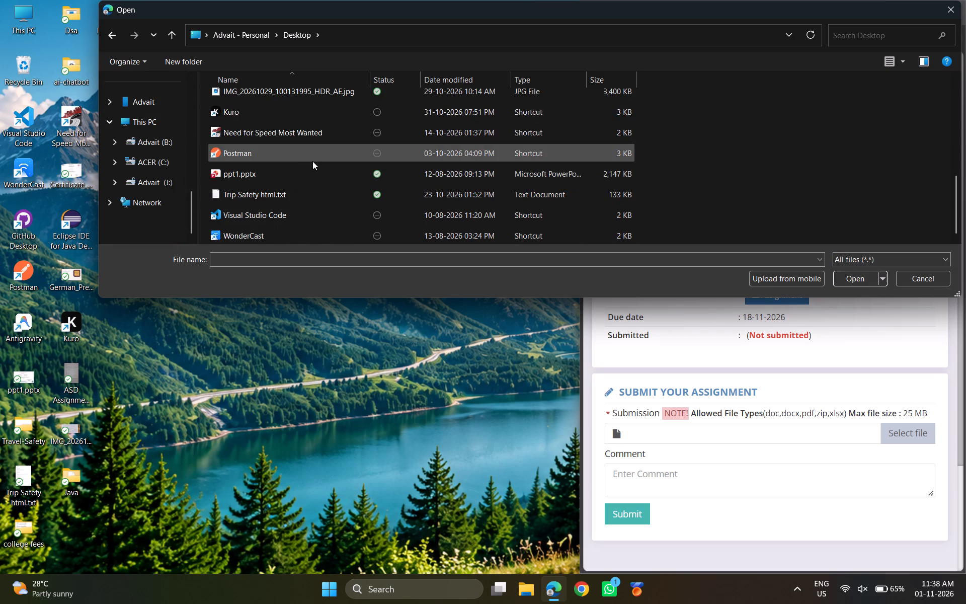
pyautogui.scroll(1, 312, 161)
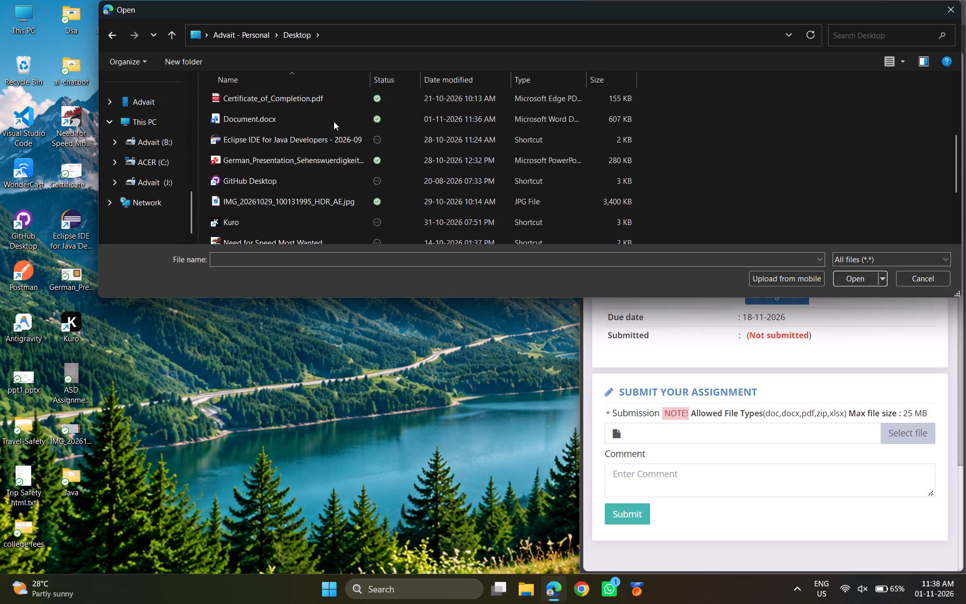
pyautogui.click(334, 121)
pyautogui.click(846, 277)
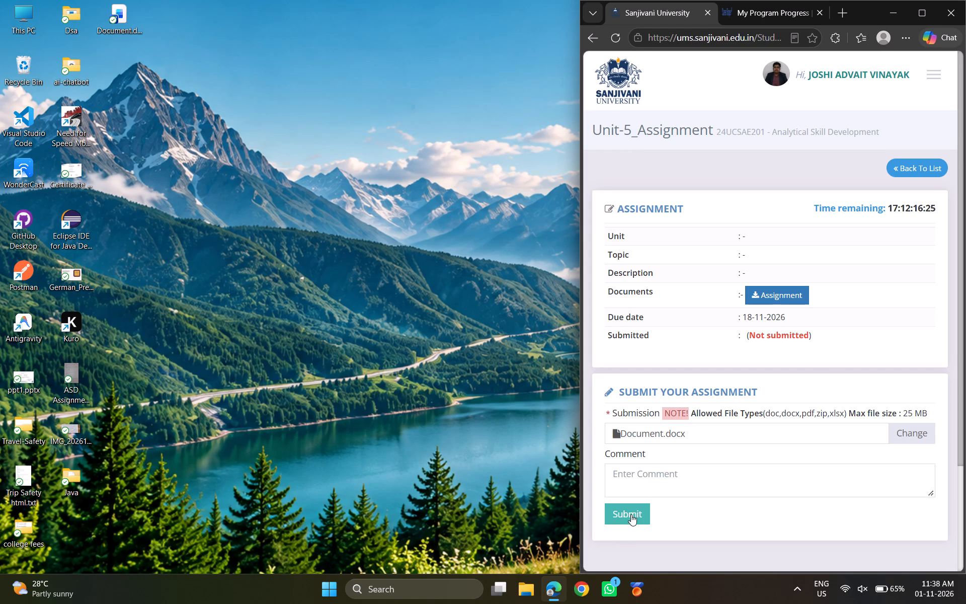
# Submit the Unit-5_Assignment, confirm the submission, and maximize the browser window.
pyautogui.click(628, 511)
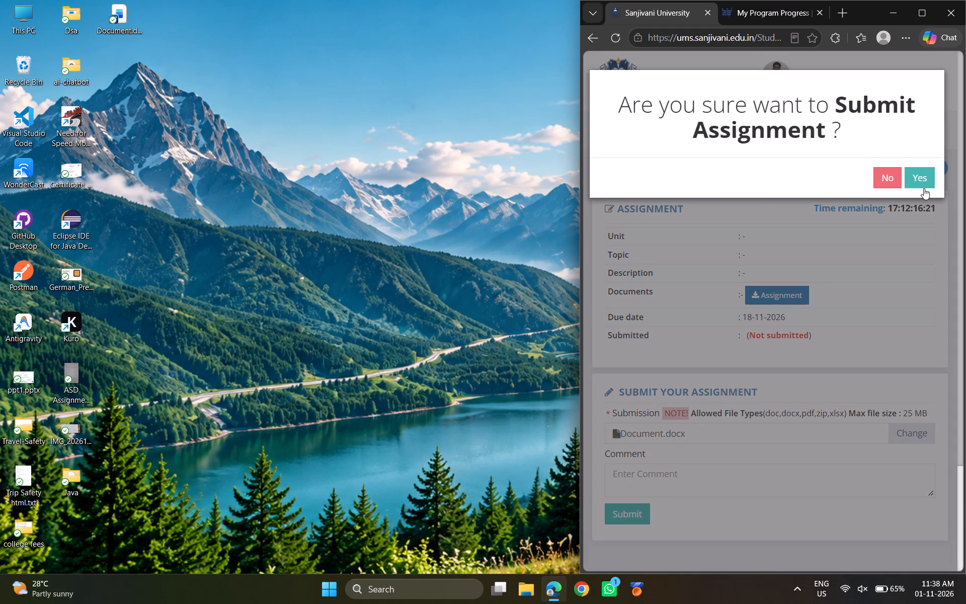
pyautogui.moveTo(924, 188); pyautogui.dragTo(914, 183)
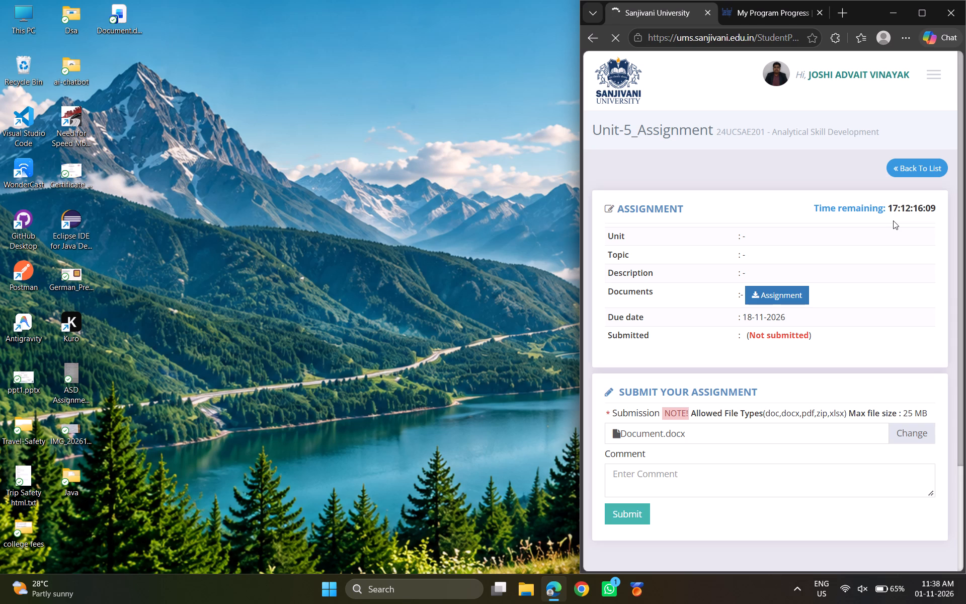
pyautogui.click(933, 8)
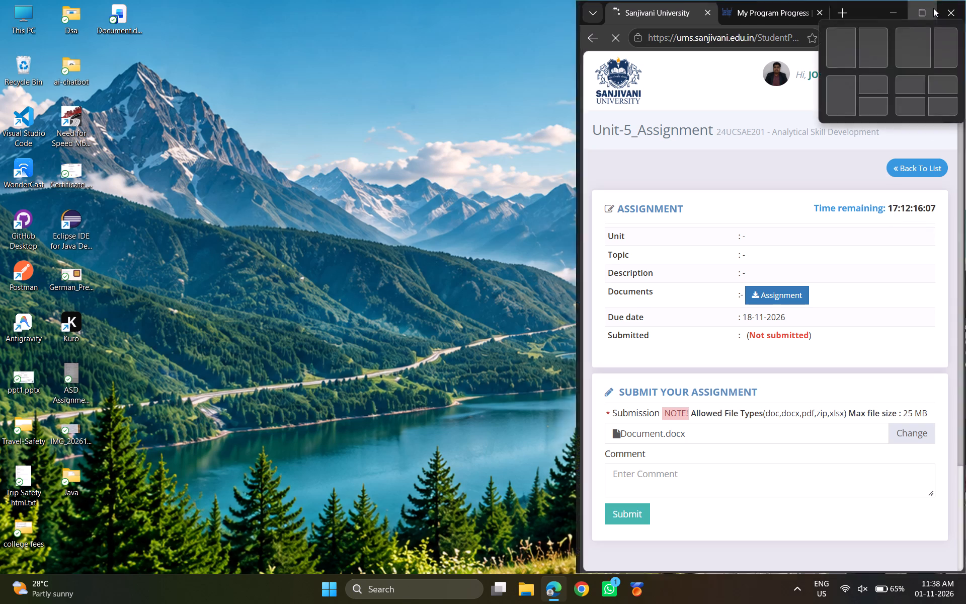